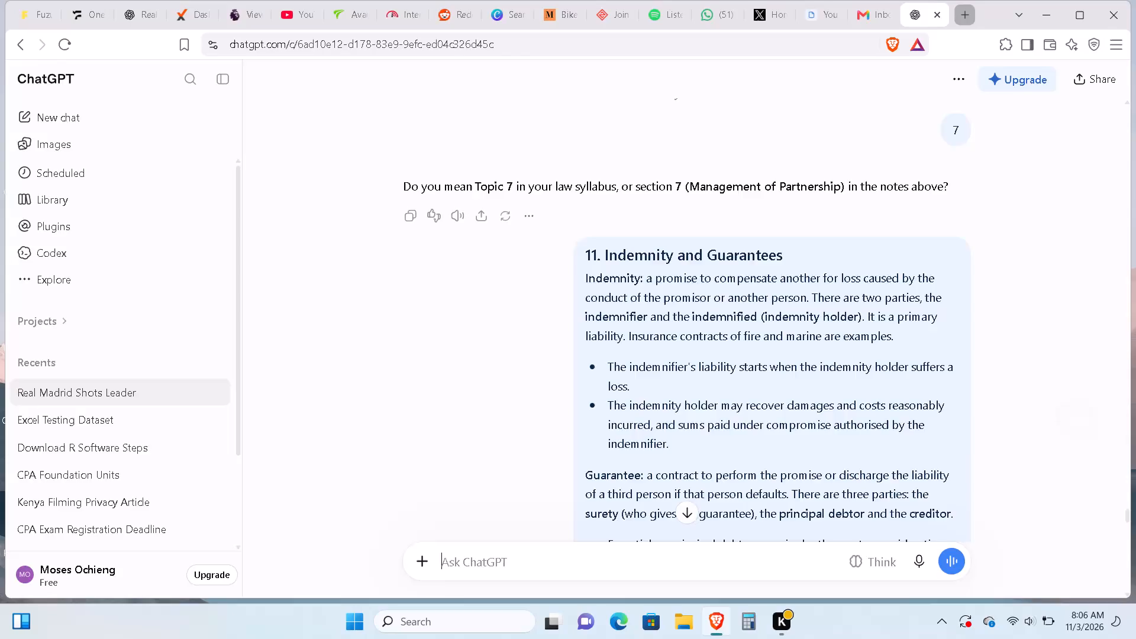
Open the Canva home page at canva.com in a new browser tab and dismiss the Canva Business trial offer.
{"action": "type", "text": "canva"}
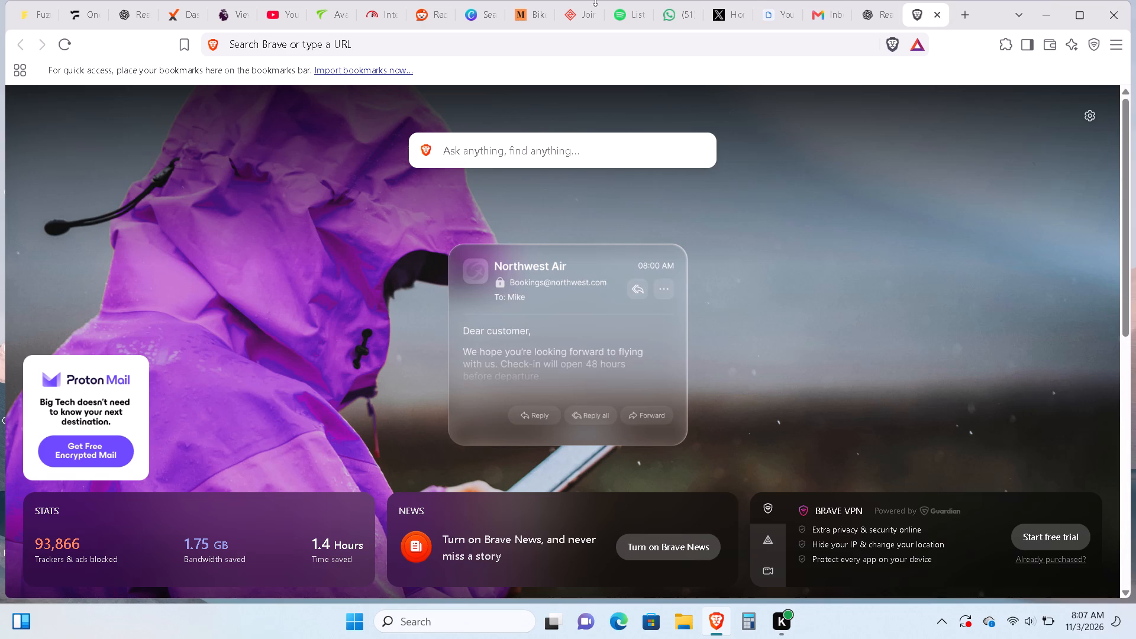
{"action": "left_click", "coordinate": [528, 44]}
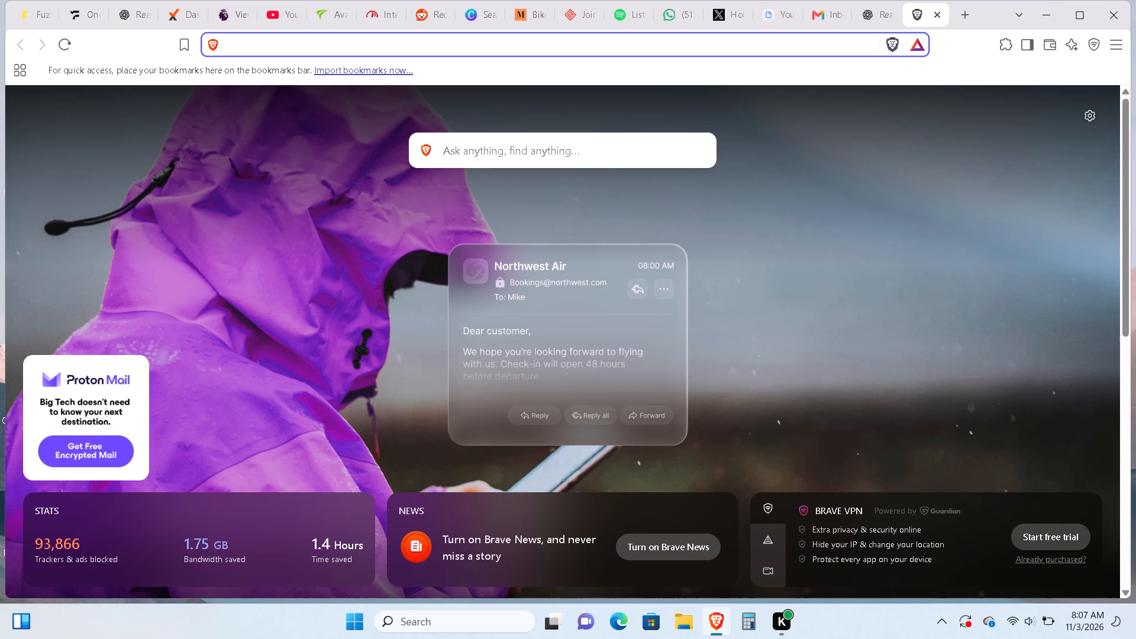
{"action": "type", "text": "ca"}
{"action": "type", "text": "nva"}
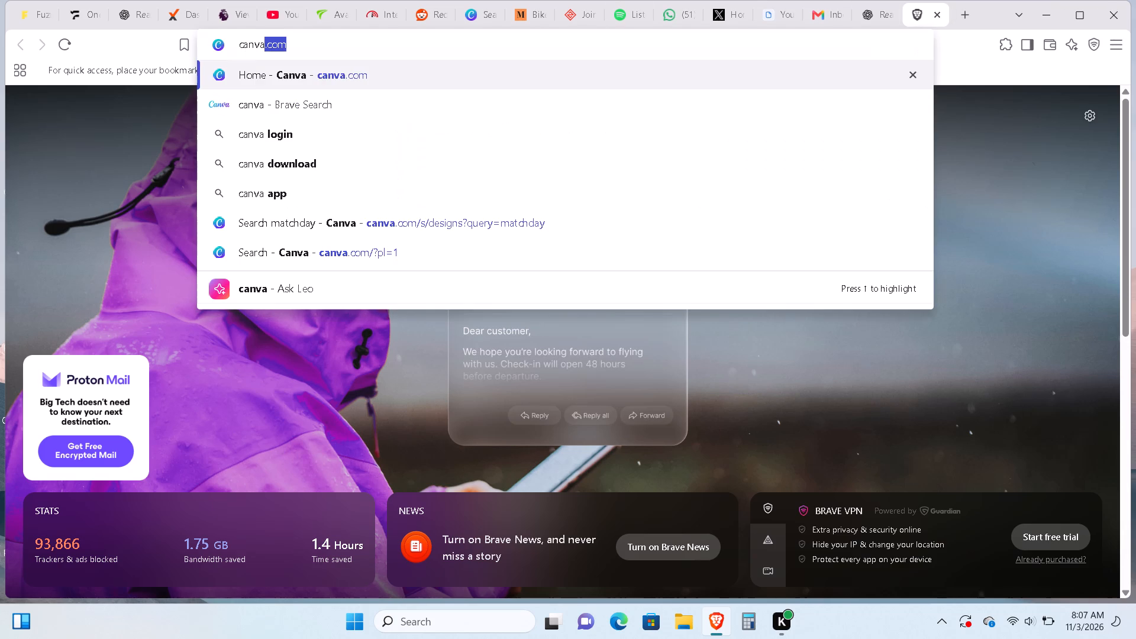
{"action": "left_click", "coordinate": [362, 80]}
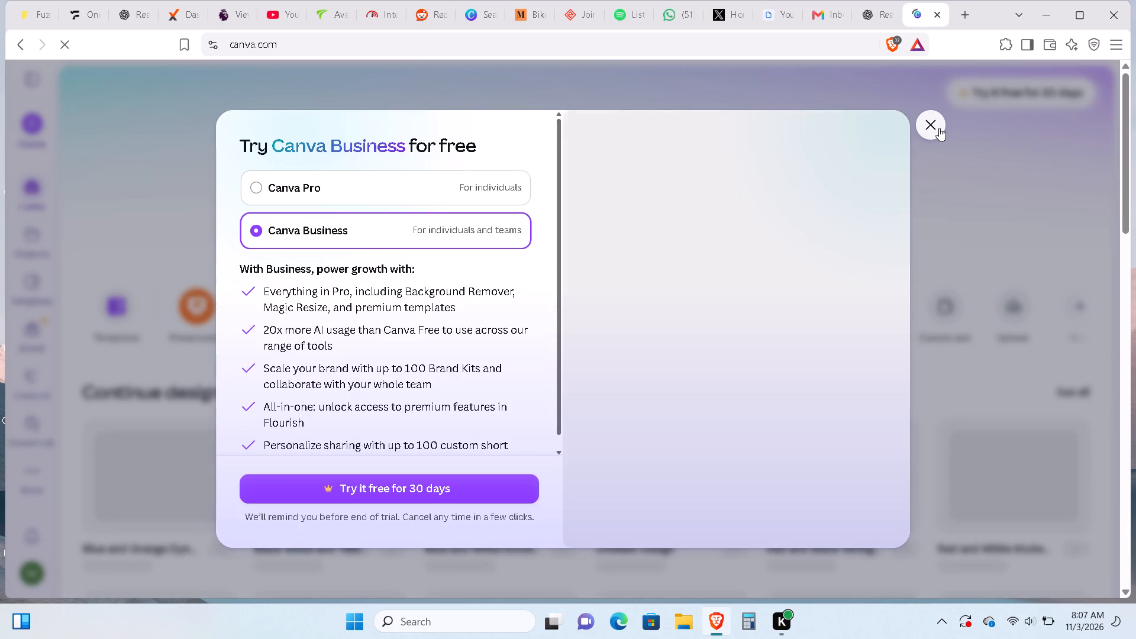
{"action": "left_click", "coordinate": [939, 128]}
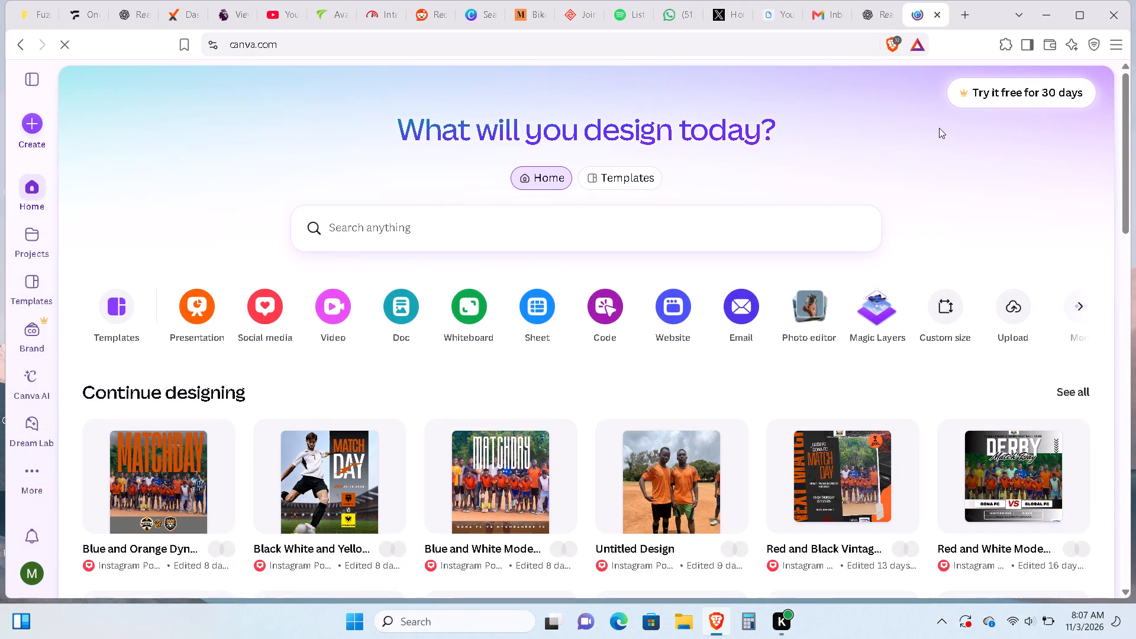
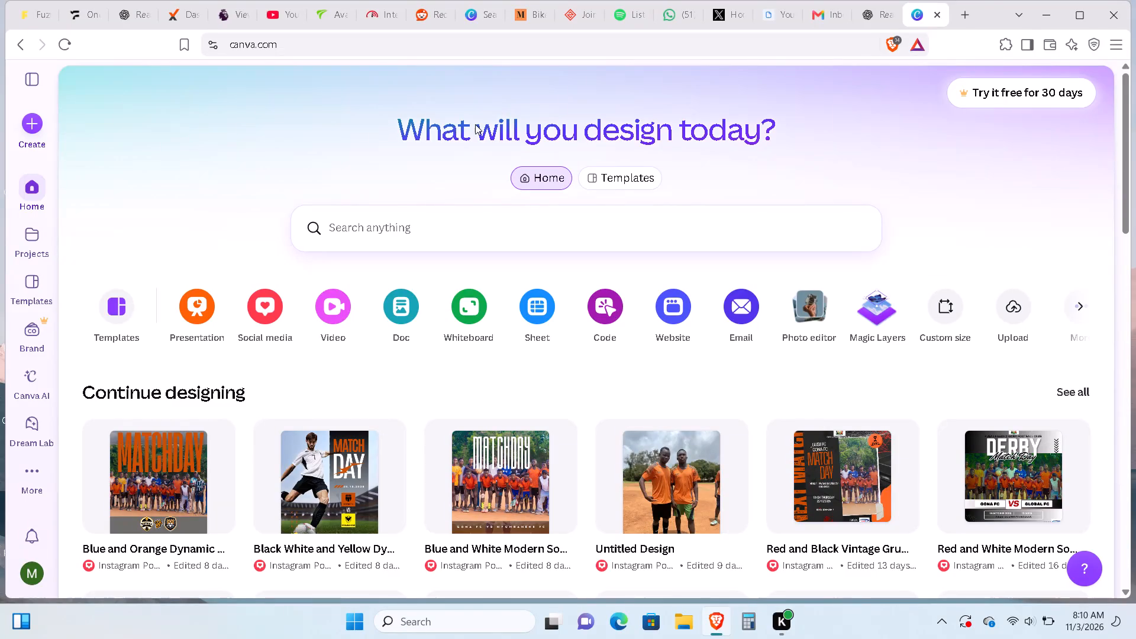
Search for "match day" designs.
{"action": "left_click", "coordinate": [395, 222]}
{"action": "type", "text": "matc"}
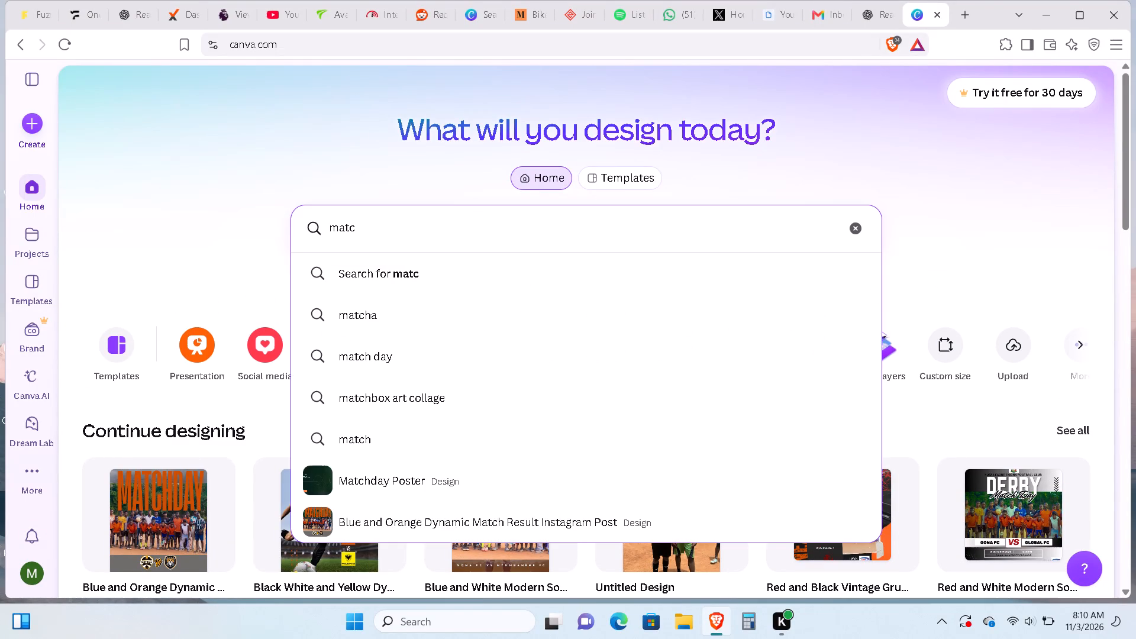
{"action": "left_click", "coordinate": [367, 358]}
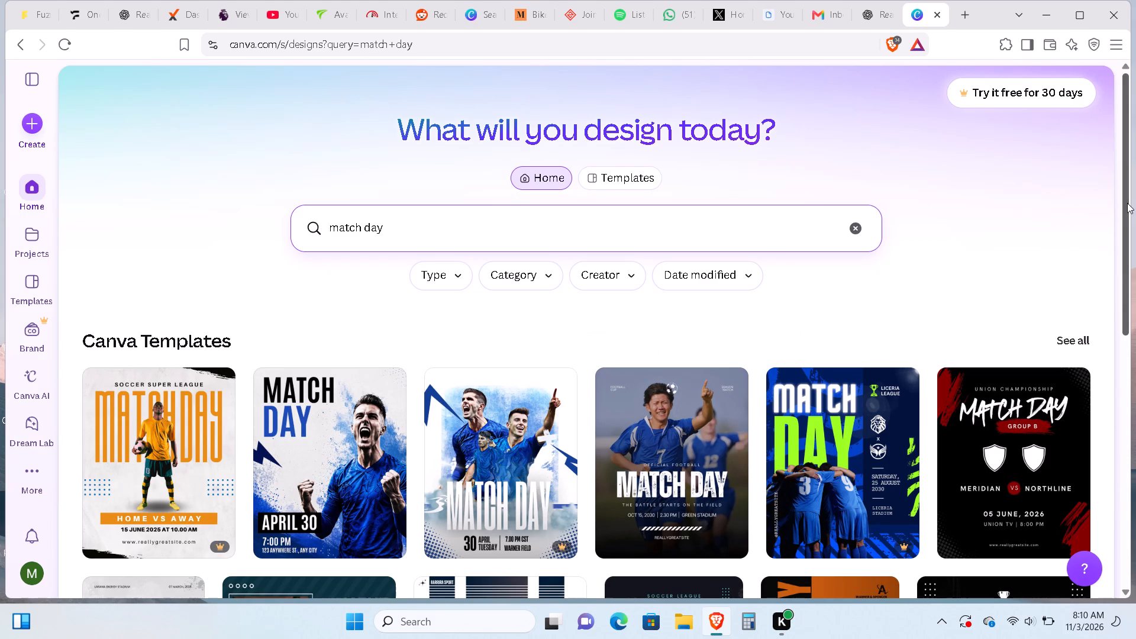
Look through the match day results, covering both the Canva templates and the existing designs.
{"action": "left_click_drag", "start_coordinate": [1127, 203], "coordinate": [1135, 356]}
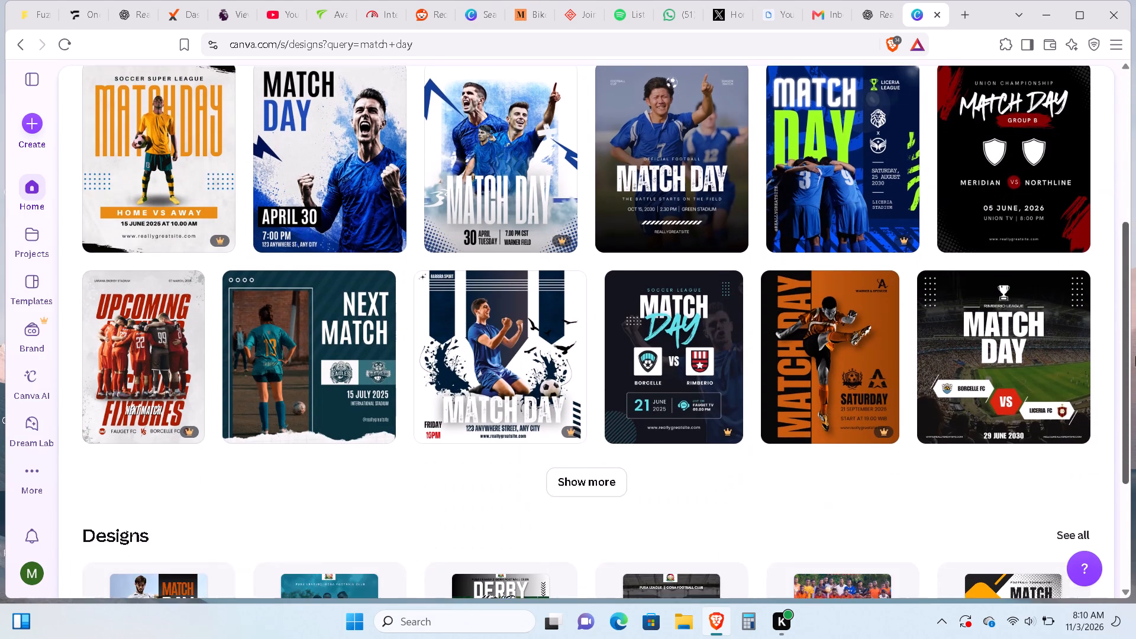
{"action": "left_click_drag", "start_coordinate": [1135, 356], "coordinate": [1130, 451]}
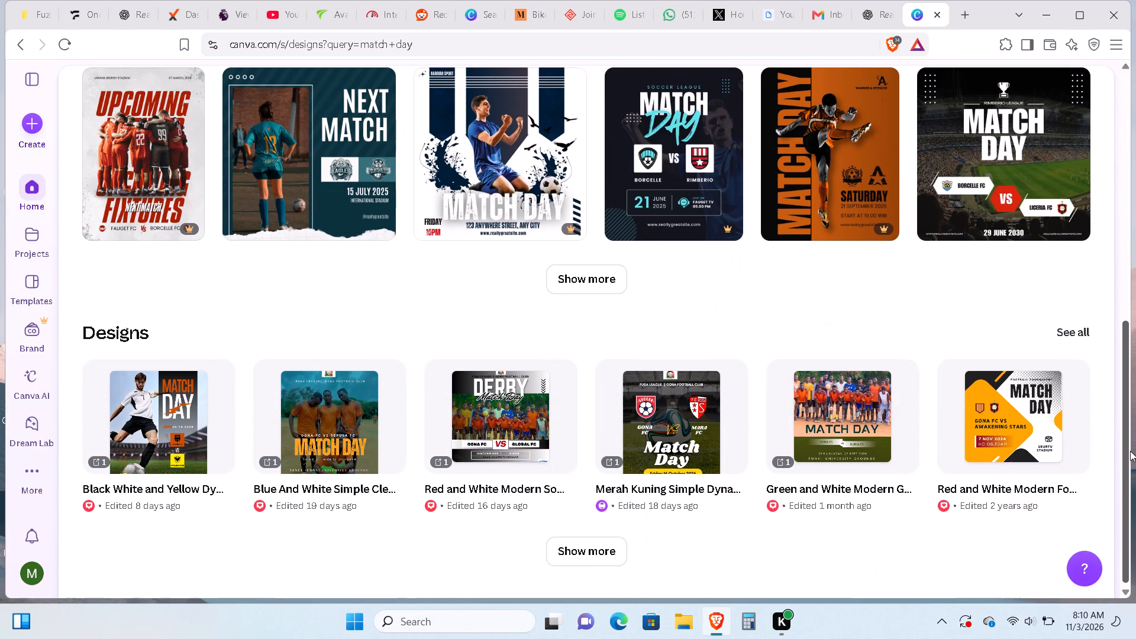
{"action": "left_click_drag", "start_coordinate": [1130, 451], "coordinate": [1128, 384]}
{"action": "right_click", "coordinate": [1128, 384]}
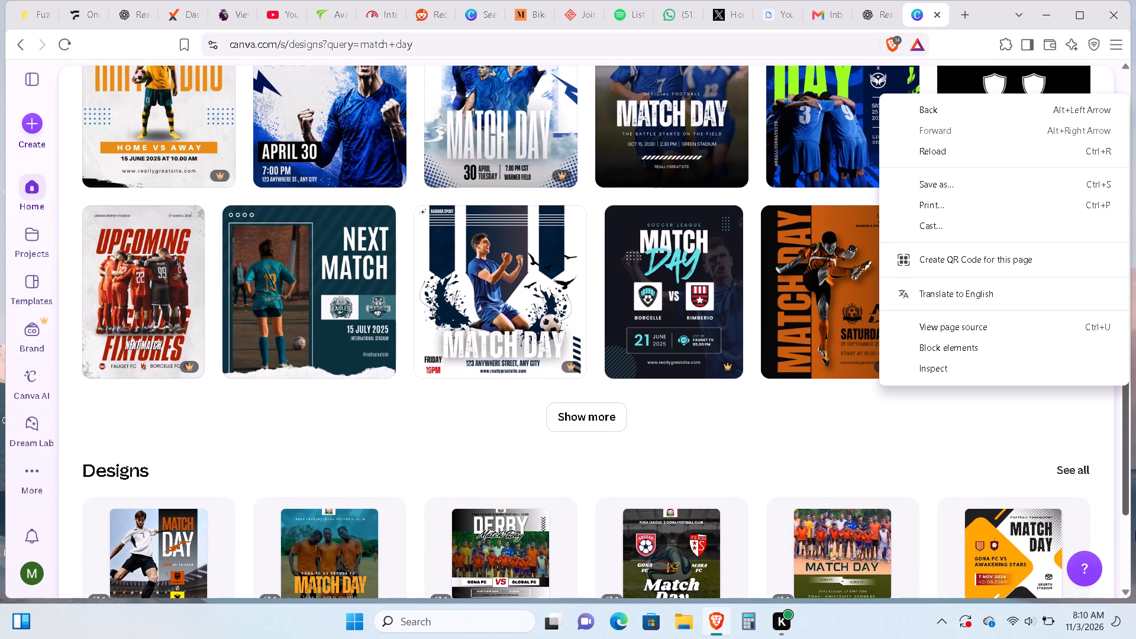
{"action": "left_click", "coordinate": [1122, 466]}
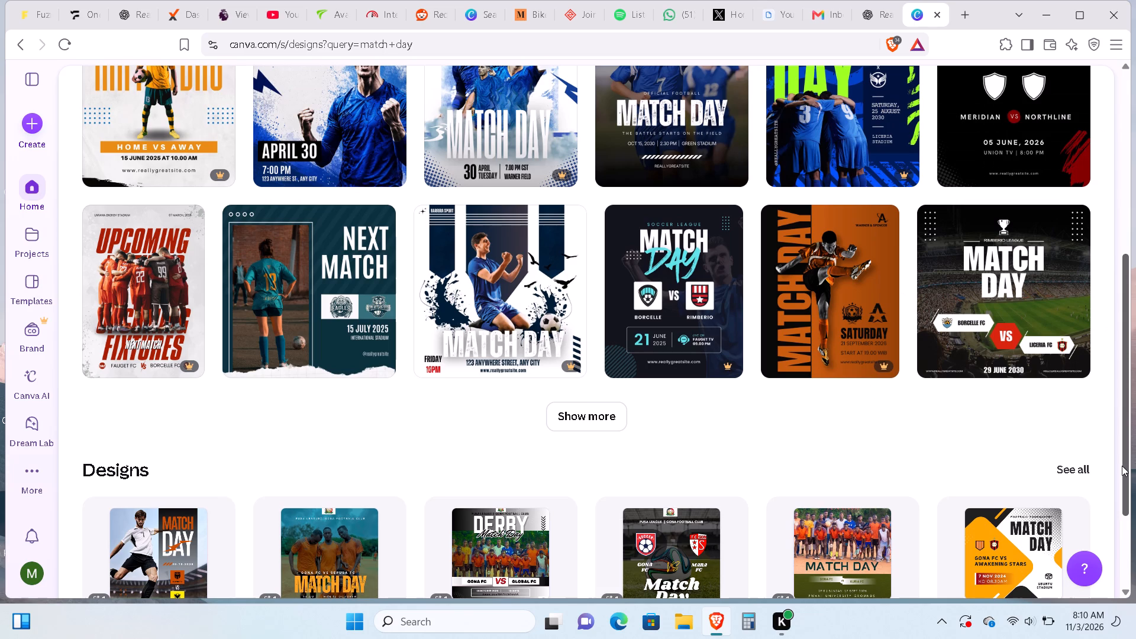
{"action": "left_click_drag", "start_coordinate": [1125, 456], "coordinate": [1135, 383]}
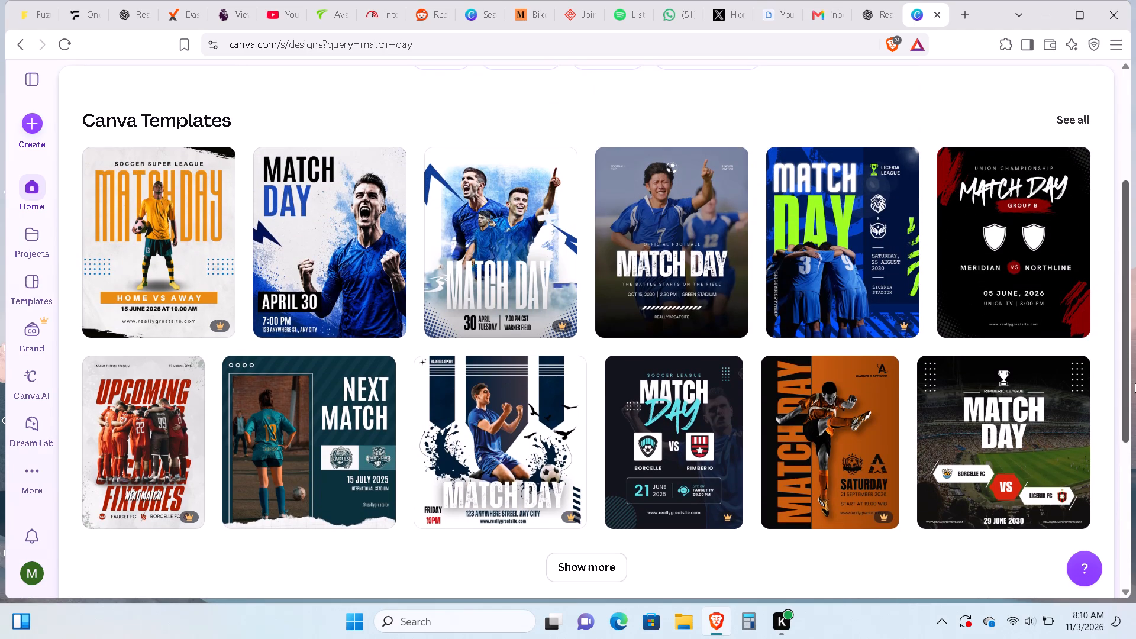
{"action": "left_click_drag", "start_coordinate": [1135, 383], "coordinate": [1132, 356]}
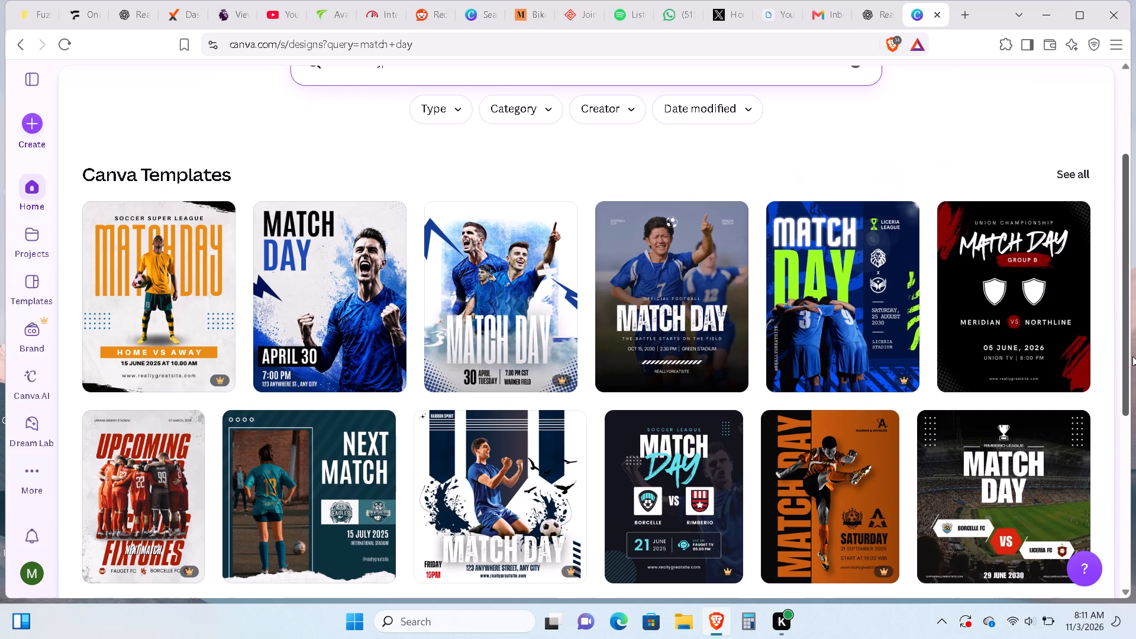
{"action": "left_click_drag", "start_coordinate": [1132, 356], "coordinate": [1133, 523]}
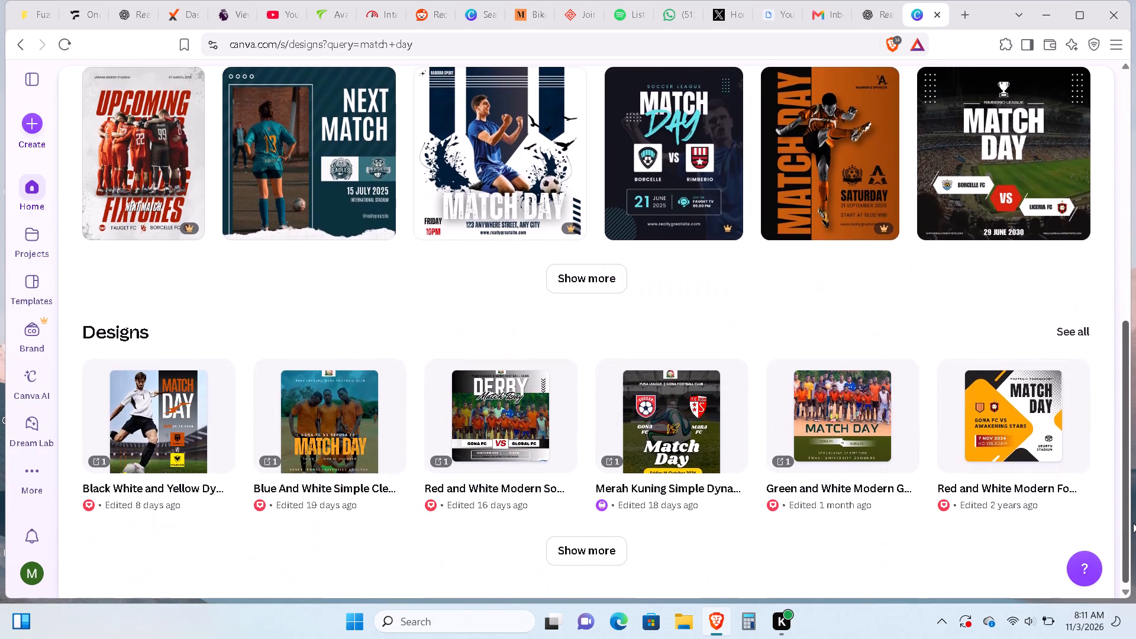
{"action": "left_click_drag", "start_coordinate": [1133, 523], "coordinate": [1132, 517]}
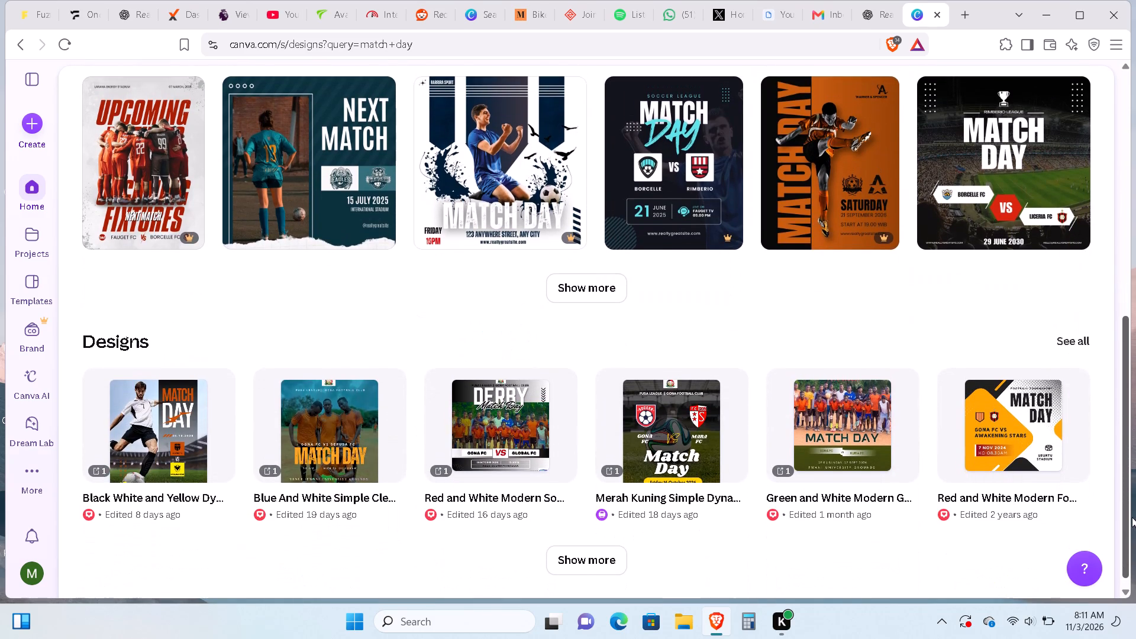
{"action": "left_click_drag", "start_coordinate": [1132, 517], "coordinate": [1114, 314]}
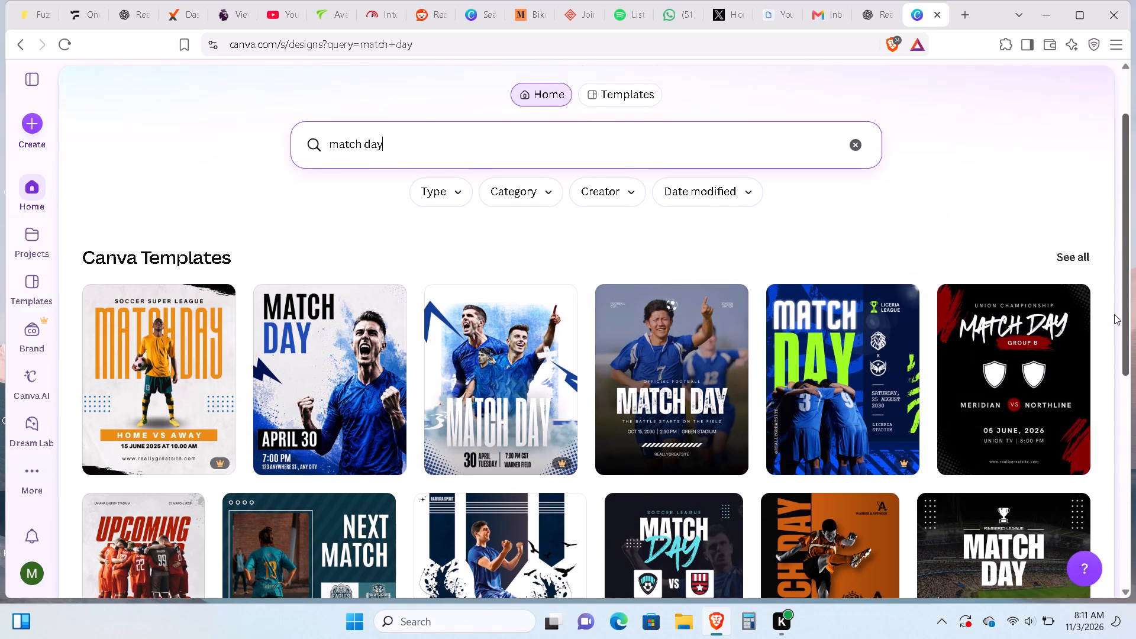
{"action": "left_click_drag", "start_coordinate": [1114, 314], "coordinate": [1114, 312]}
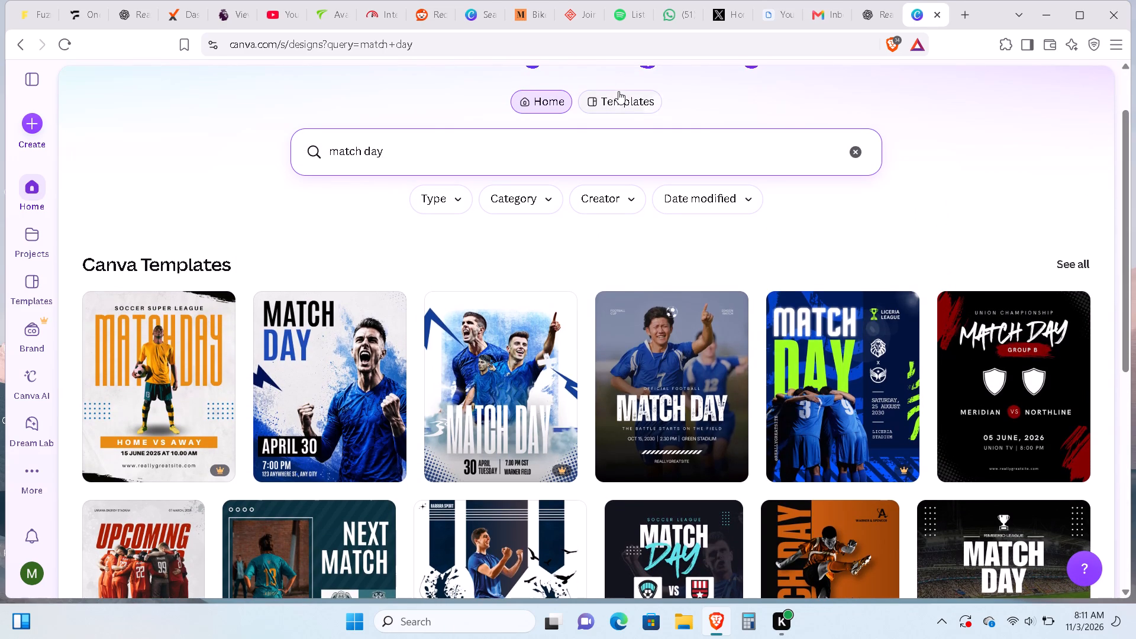
Show the template results for match day and start customizing the "Blue and White Modern Football Match Poster" template.
{"action": "left_click", "coordinate": [619, 93]}
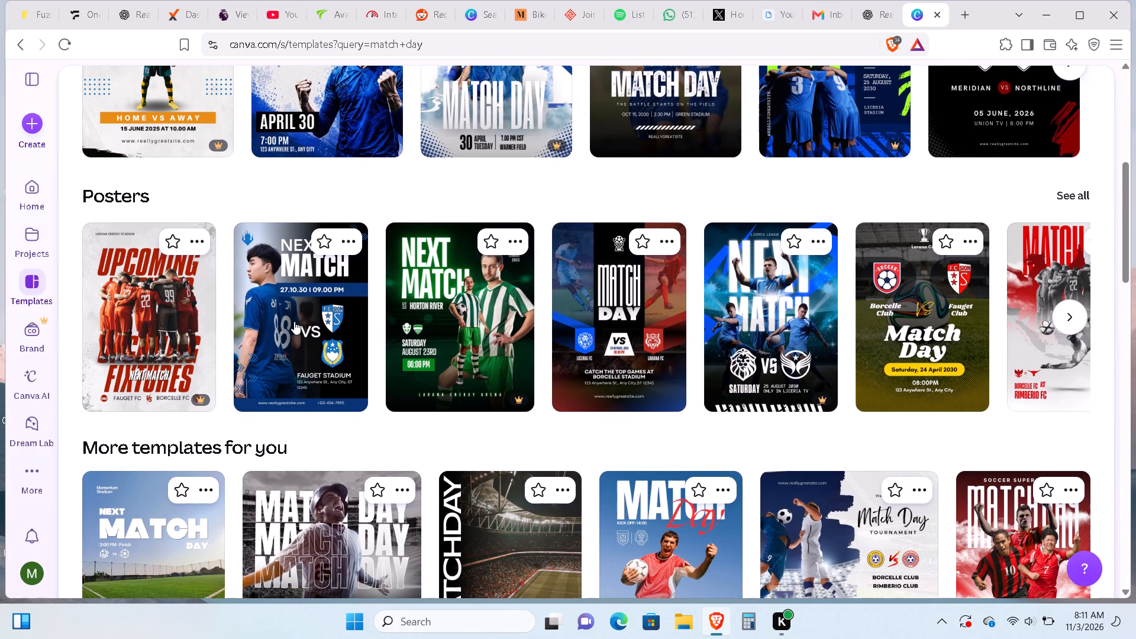
{"action": "left_click", "coordinate": [285, 324]}
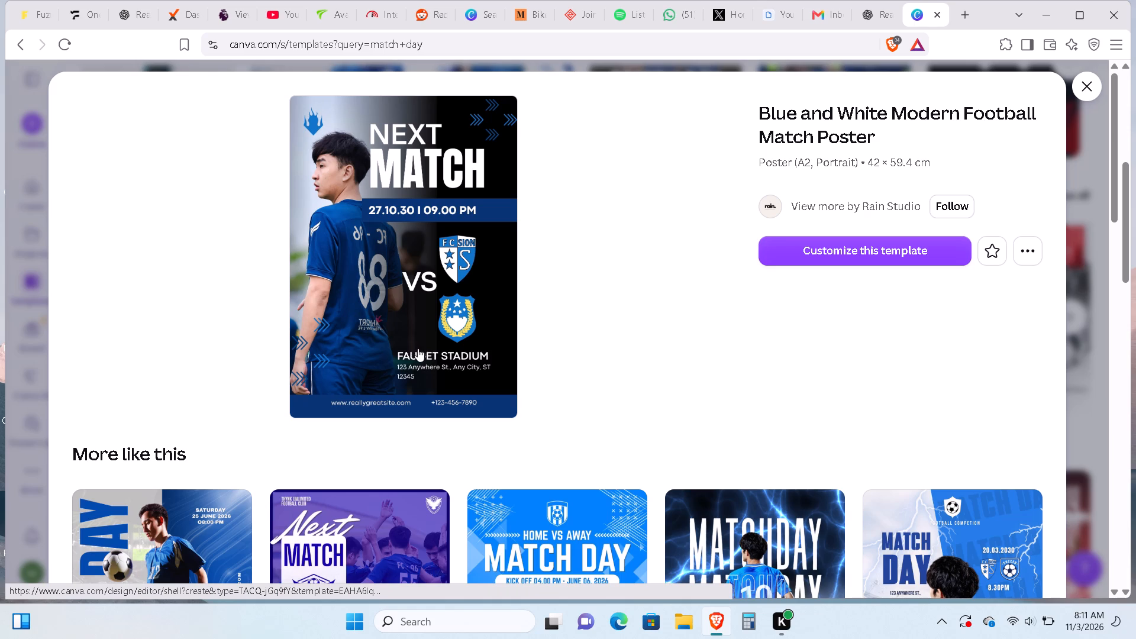
{"action": "left_click", "coordinate": [836, 256]}
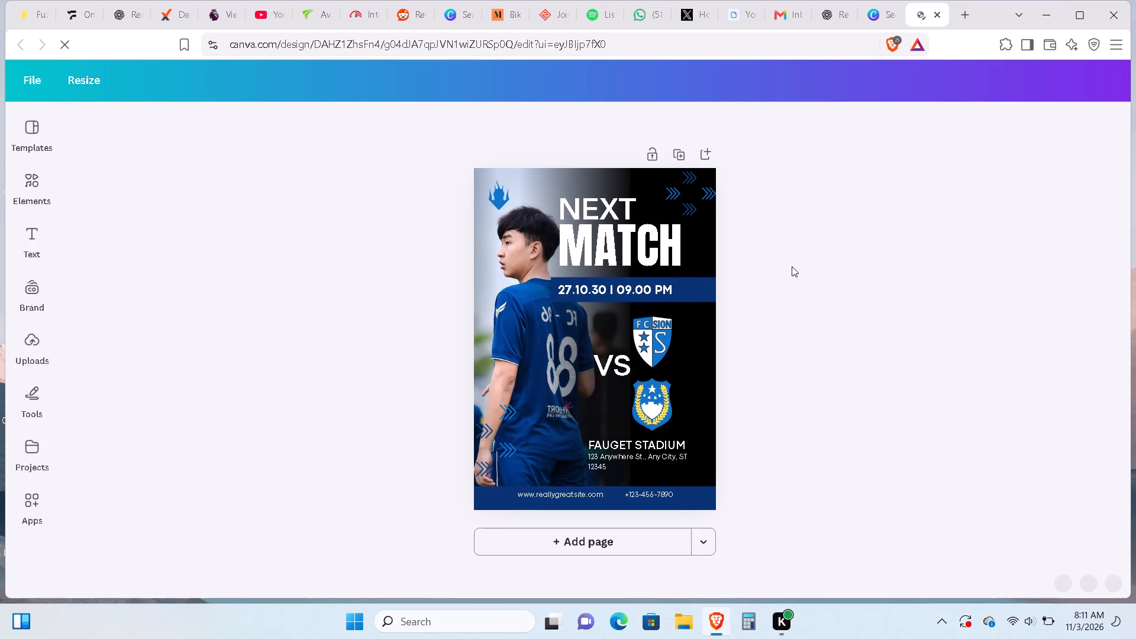
Change the day in the date line below the NEXT MATCH heading to 03.
{"action": "left_click", "coordinate": [635, 286]}
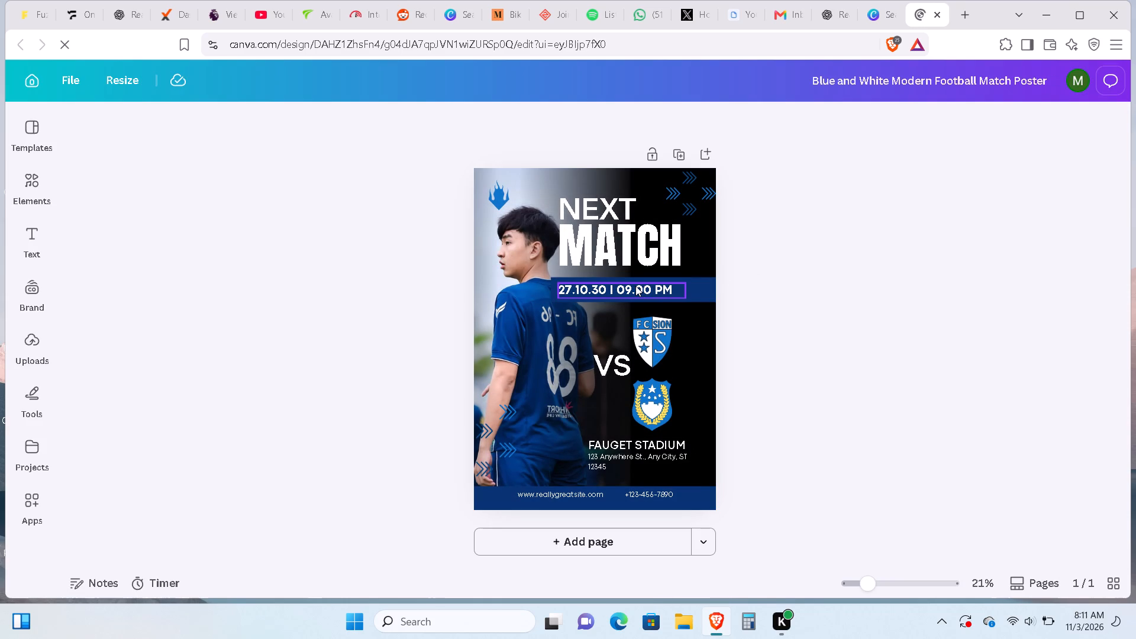
{"action": "left_click", "coordinate": [635, 286]}
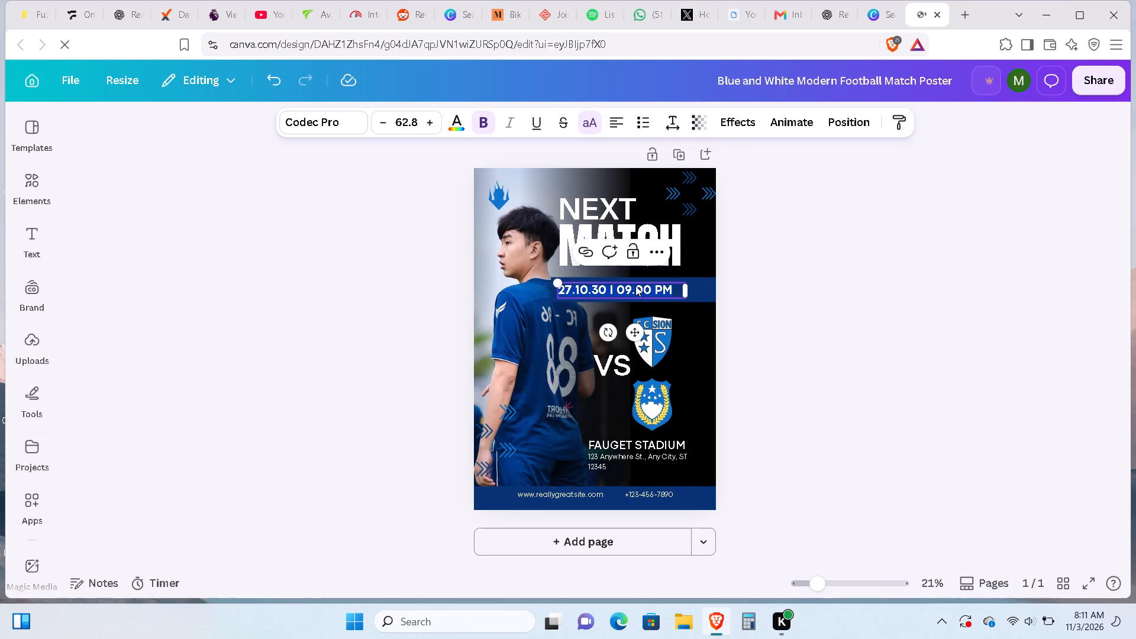
{"action": "left_click", "coordinate": [635, 286]}
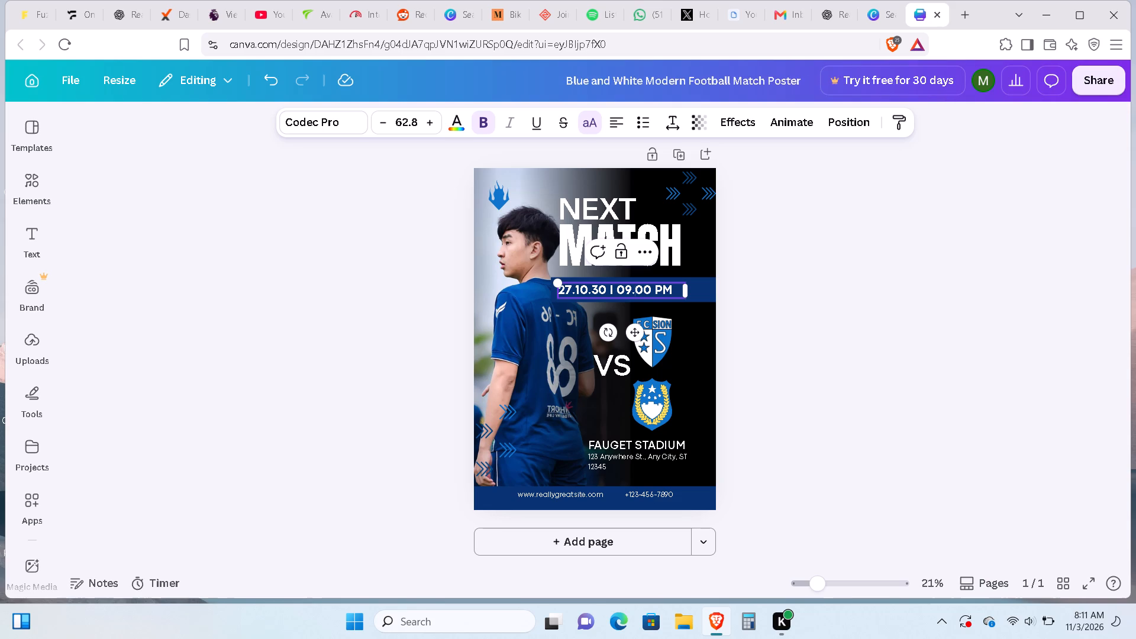
{"action": "left_click", "coordinate": [572, 291]}
{"action": "left_click", "coordinate": [572, 291]}
{"action": "key", "text": "BackSpace"}
{"action": "key", "text": "BackSpace"}
{"action": "type", "text": "12"}
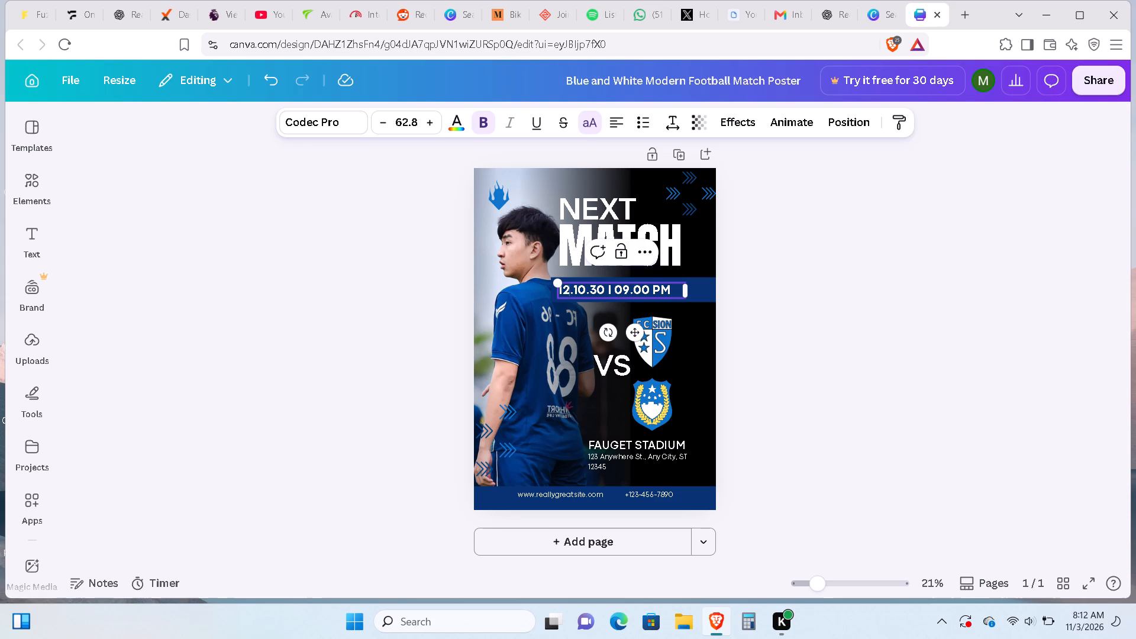
{"action": "key", "text": "BackSpace"}
{"action": "key", "text": "BackSpace"}
{"action": "type", "text": "03"}
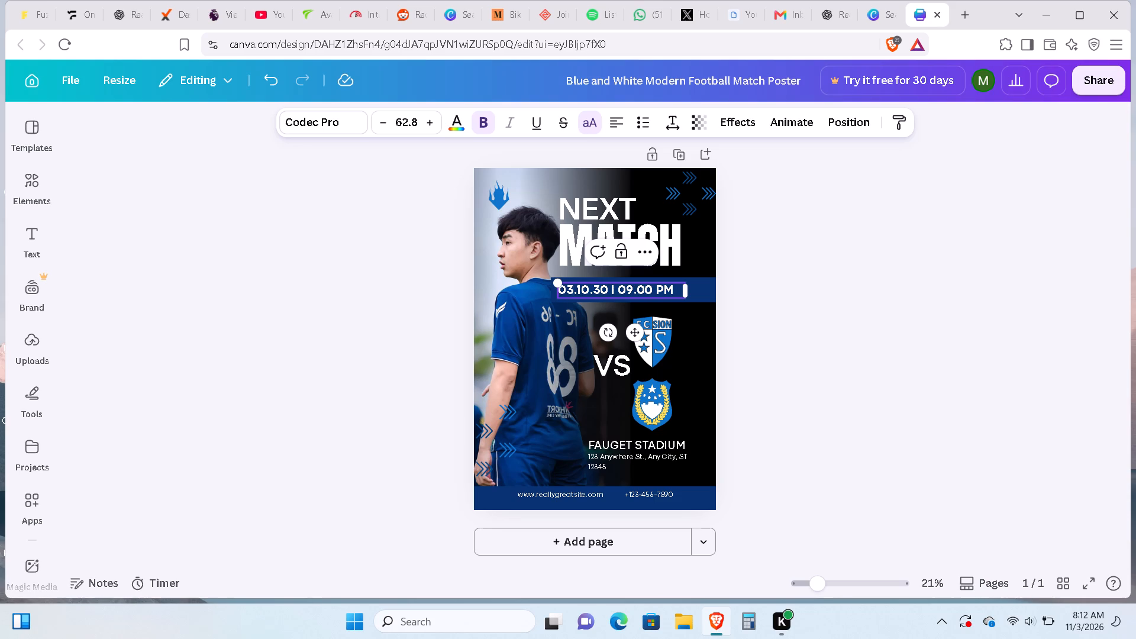
Set the month in the poster's date line to 11 and the year to 2026.
{"action": "left_click", "coordinate": [589, 289]}
{"action": "key", "text": "BackSpace"}
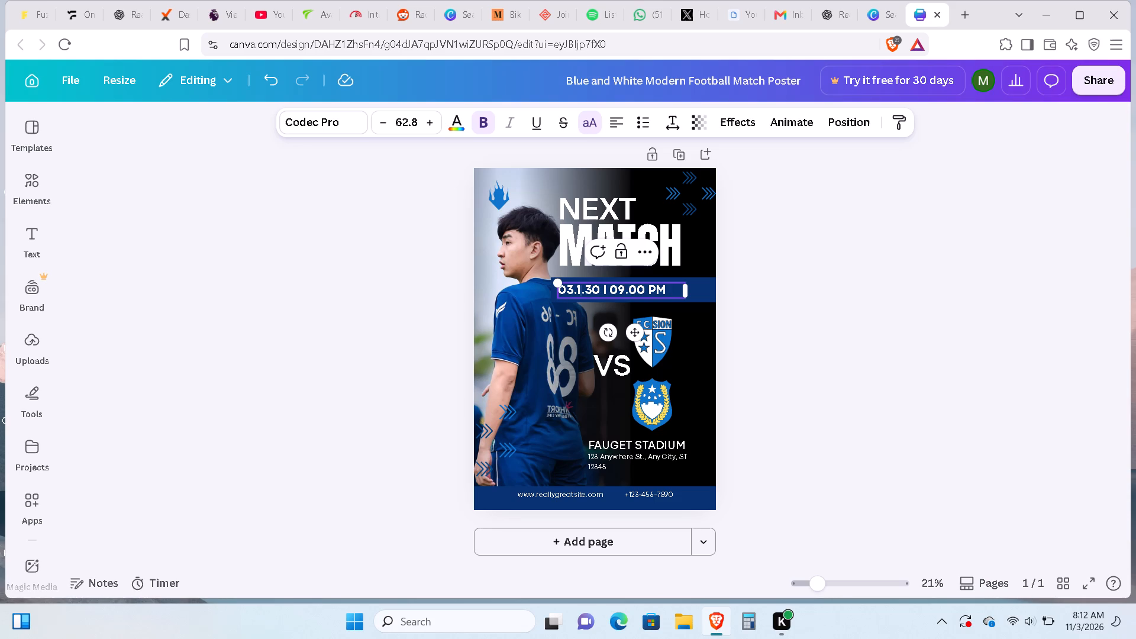
{"action": "key", "text": "1"}
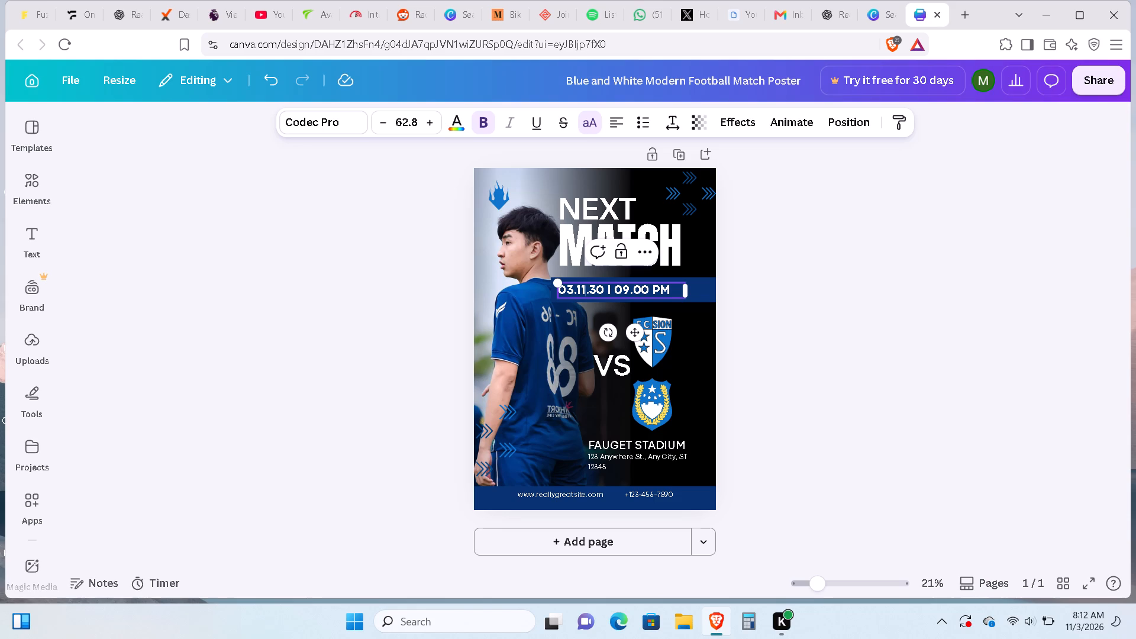
{"action": "left_click", "coordinate": [603, 289]}
{"action": "key", "text": "BackSpace"}
{"action": "key", "text": "BackSpace"}
{"action": "type", "text": "202"}
{"action": "key", "text": "6"}
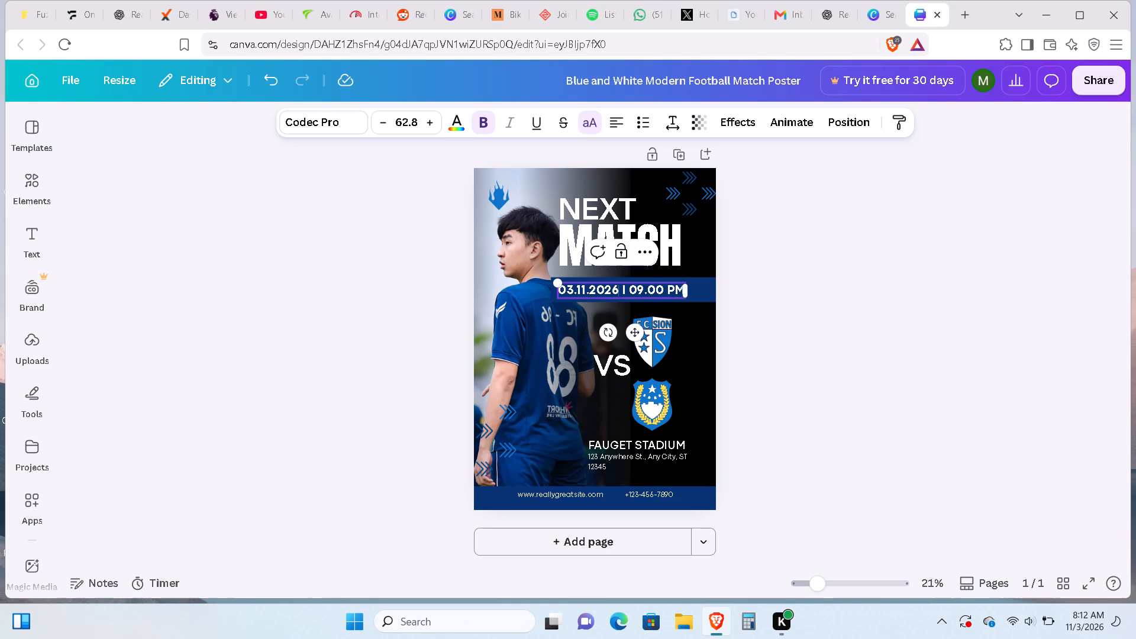
Change the match time in the date line to AM.
{"action": "left_click", "coordinate": [675, 291]}
{"action": "key", "text": "BackSpace"}
{"action": "key", "text": "a"}
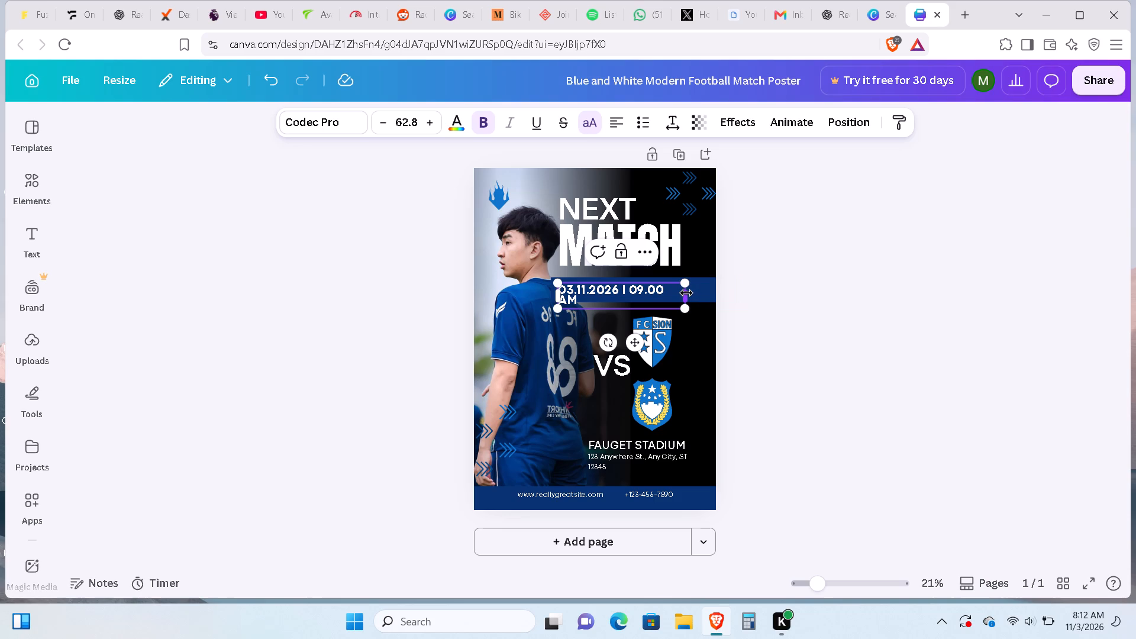
Widen the date and time text box so its text fits on one line, and deselect it.
{"action": "left_click_drag", "start_coordinate": [686, 293], "coordinate": [697, 291]}
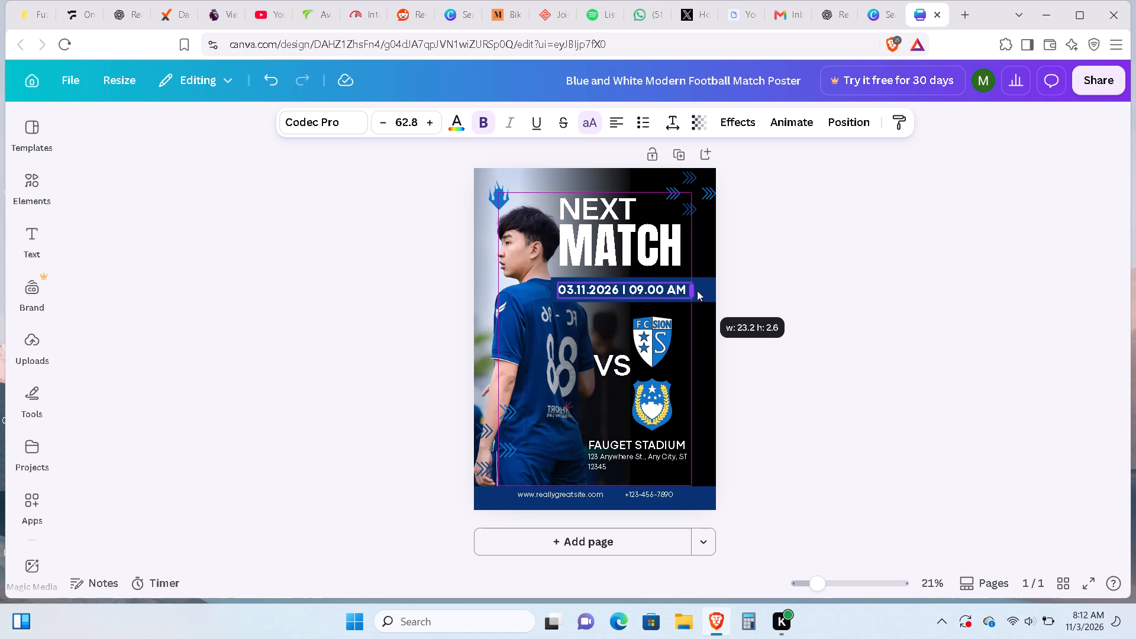
{"action": "left_click_drag", "start_coordinate": [697, 291], "coordinate": [705, 289]}
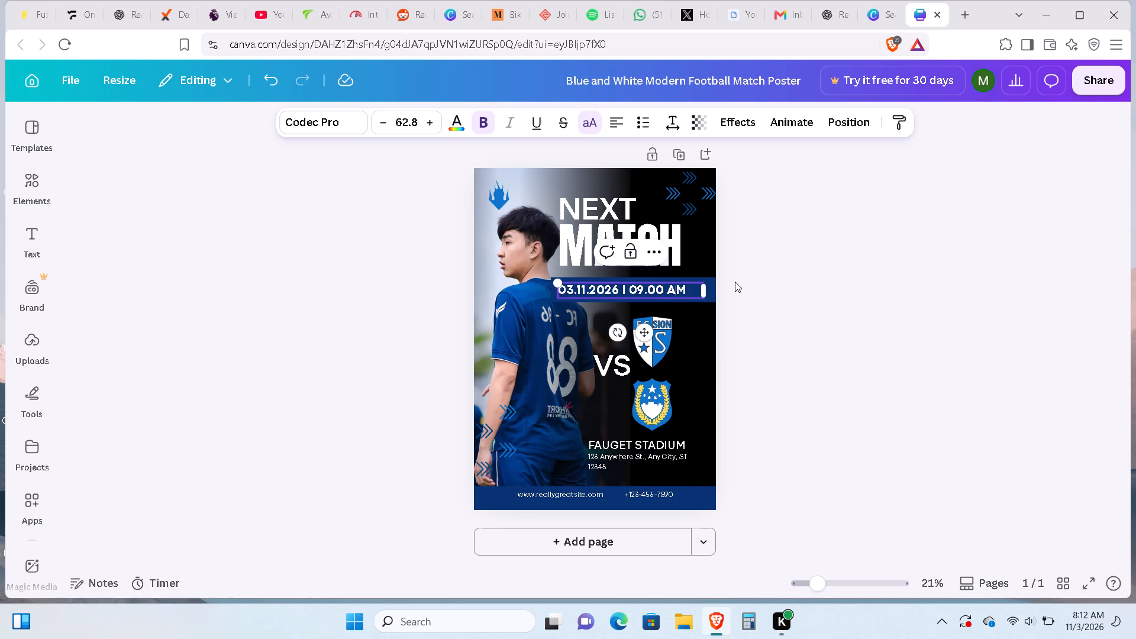
{"action": "left_click", "coordinate": [747, 292]}
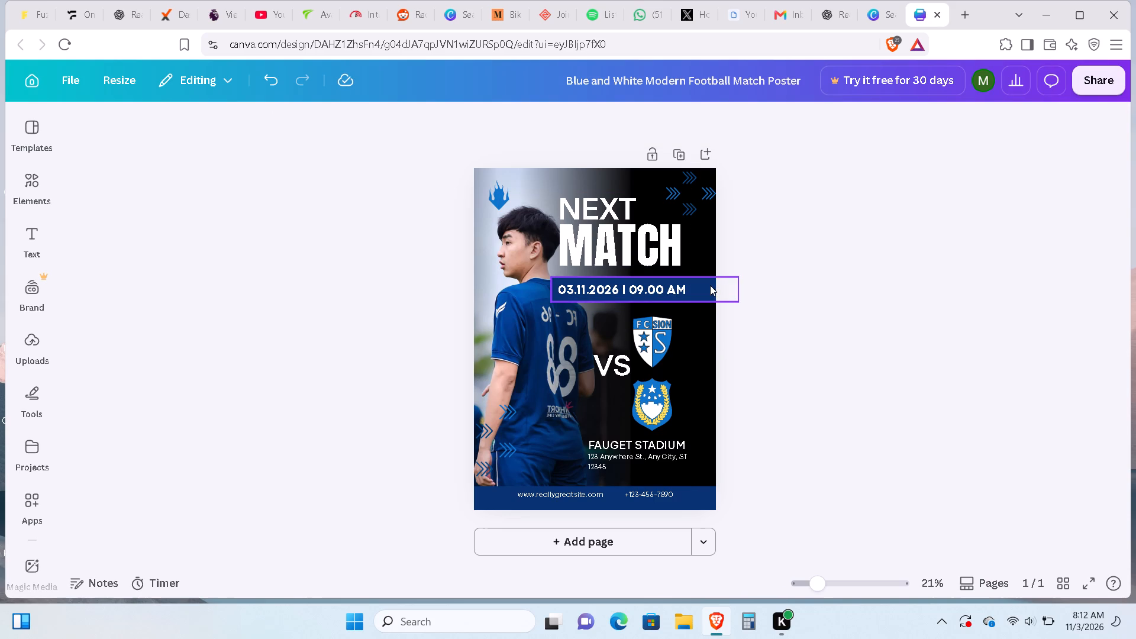
Search the colours for Orange, recolour the date and time banner with the light orange default colour, and deselect it.
{"action": "left_click", "coordinate": [710, 285]}
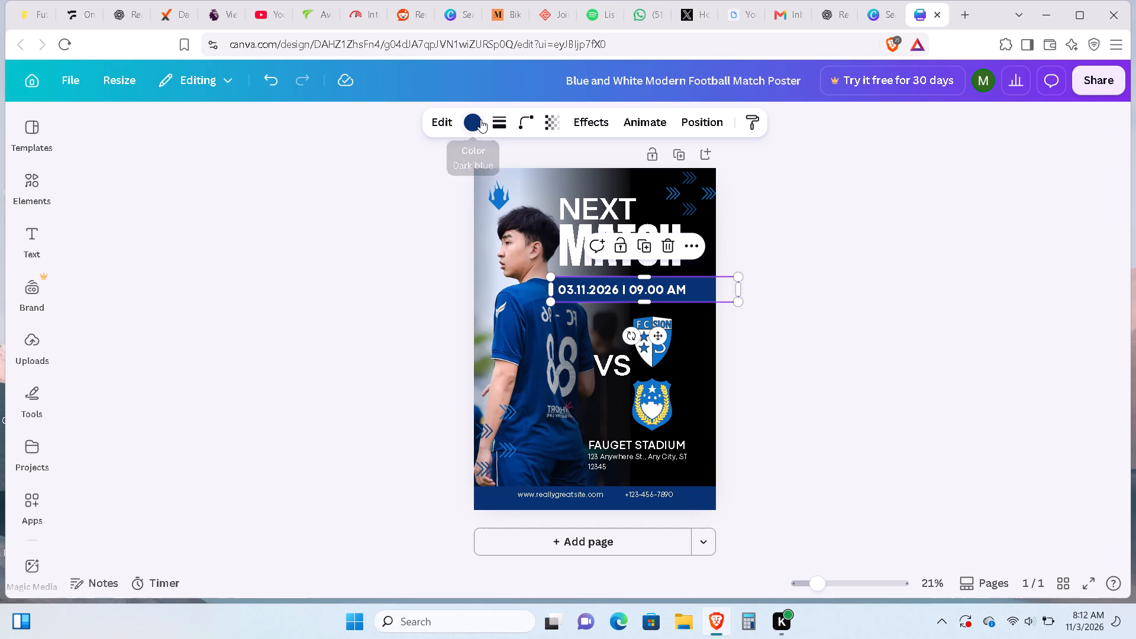
{"action": "left_click", "coordinate": [480, 120]}
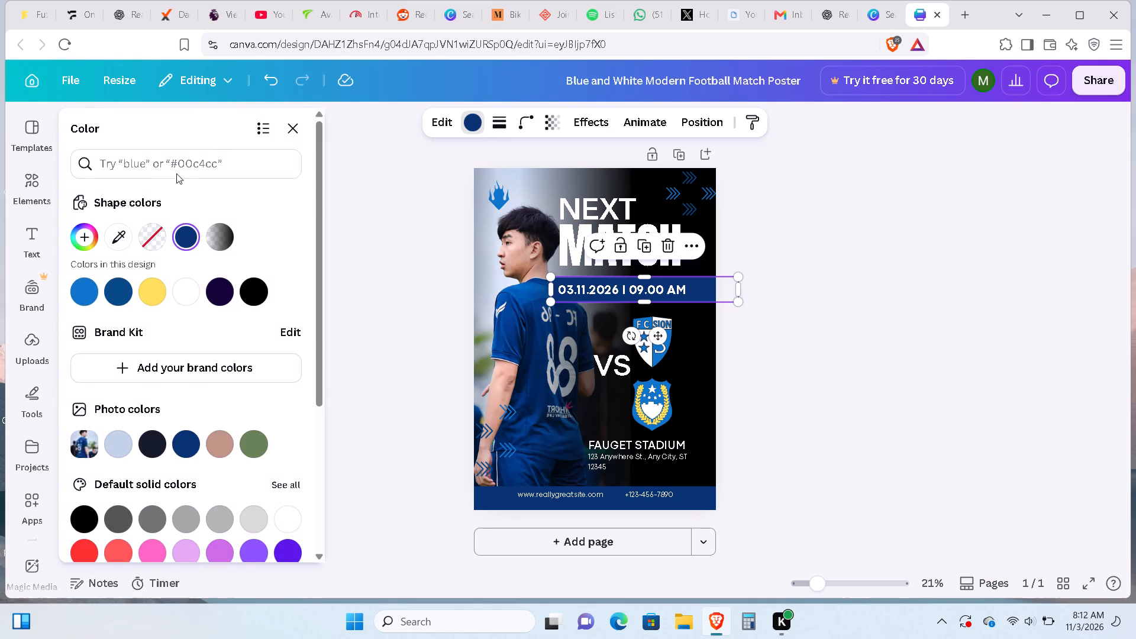
{"action": "double_click", "coordinate": [152, 160]}
{"action": "key", "text": "o"}
{"action": "type", "text": "rnage"}
{"action": "key", "text": "BackSpace"}
{"action": "key", "text": "BackSpace"}
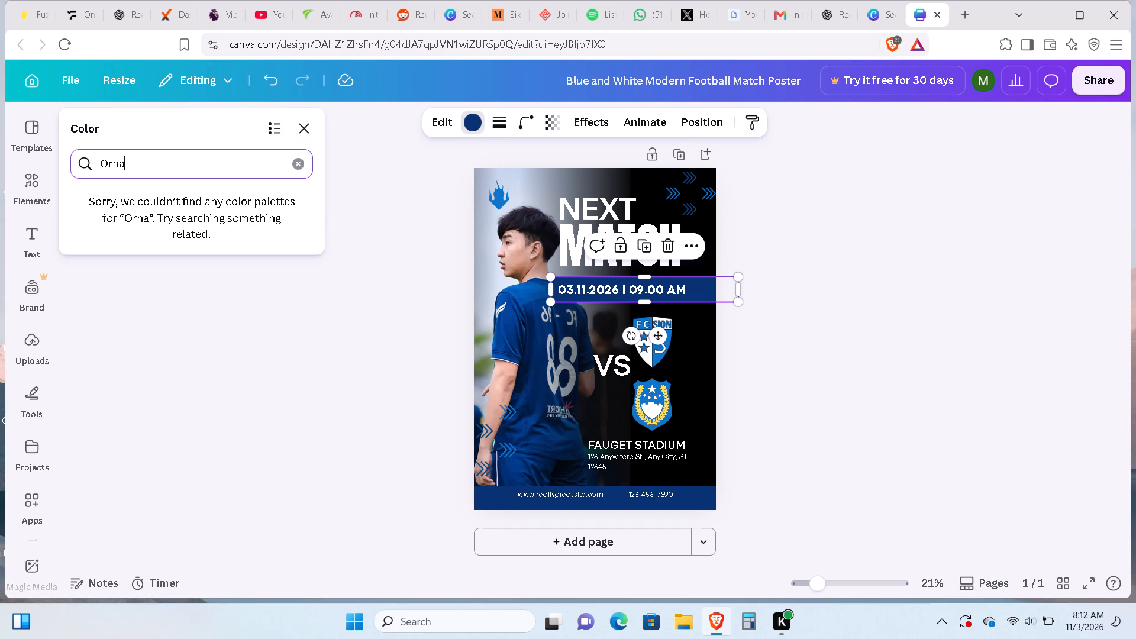
{"action": "key", "text": "BackSpace"}
{"action": "key", "text": "BackSpace"}
{"action": "type", "text": "ange"}
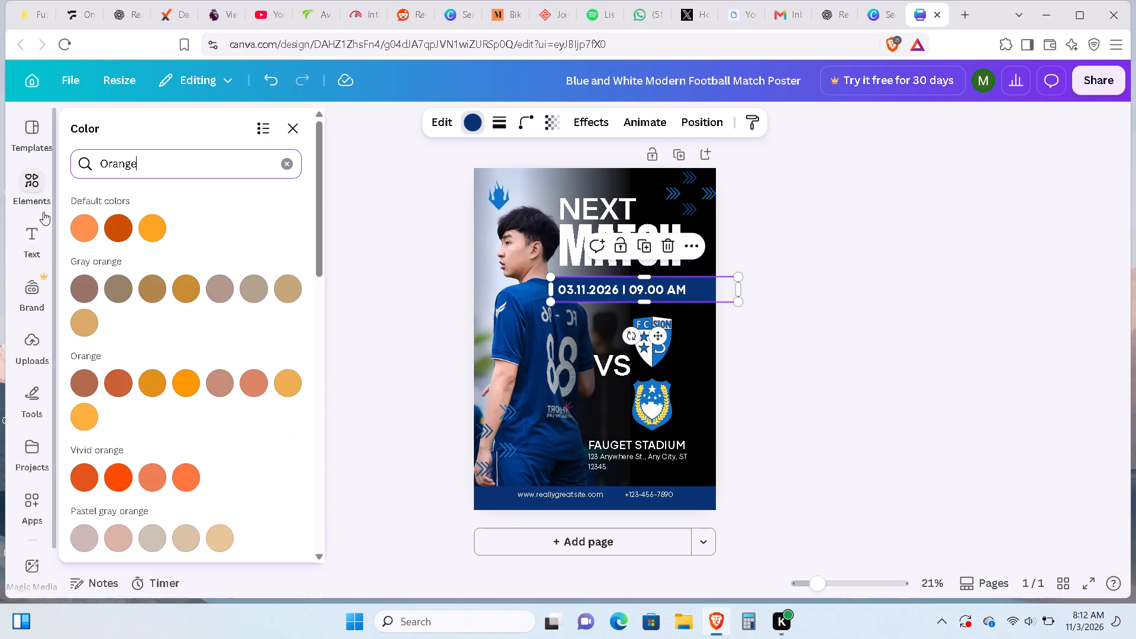
{"action": "left_click", "coordinate": [89, 234]}
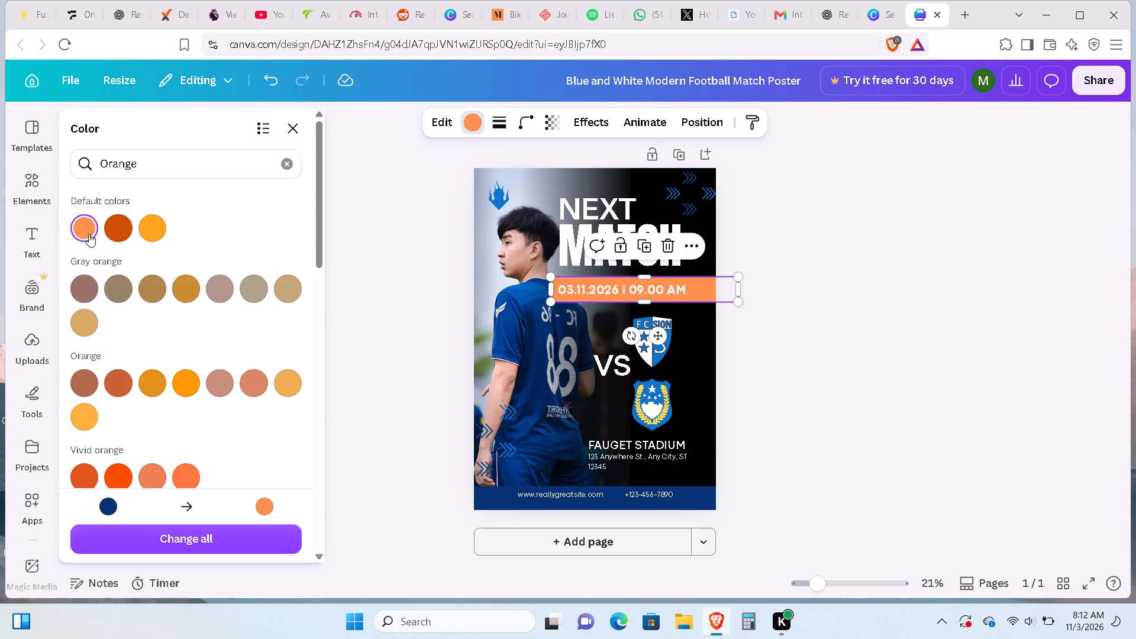
{"action": "left_click", "coordinate": [814, 414]}
{"action": "left_click", "coordinate": [784, 349]}
{"action": "left_click", "coordinate": [811, 273]}
{"action": "left_click", "coordinate": [838, 273]}
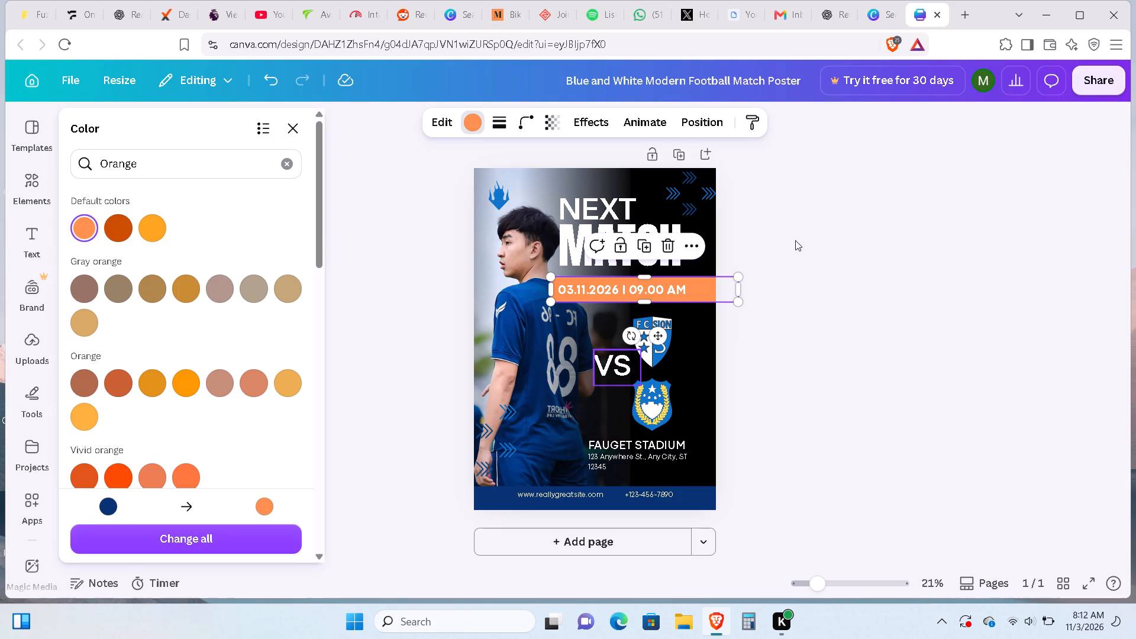
{"action": "left_click", "coordinate": [801, 241]}
{"action": "left_click", "coordinate": [801, 241]}
{"action": "left_click", "coordinate": [801, 241]}
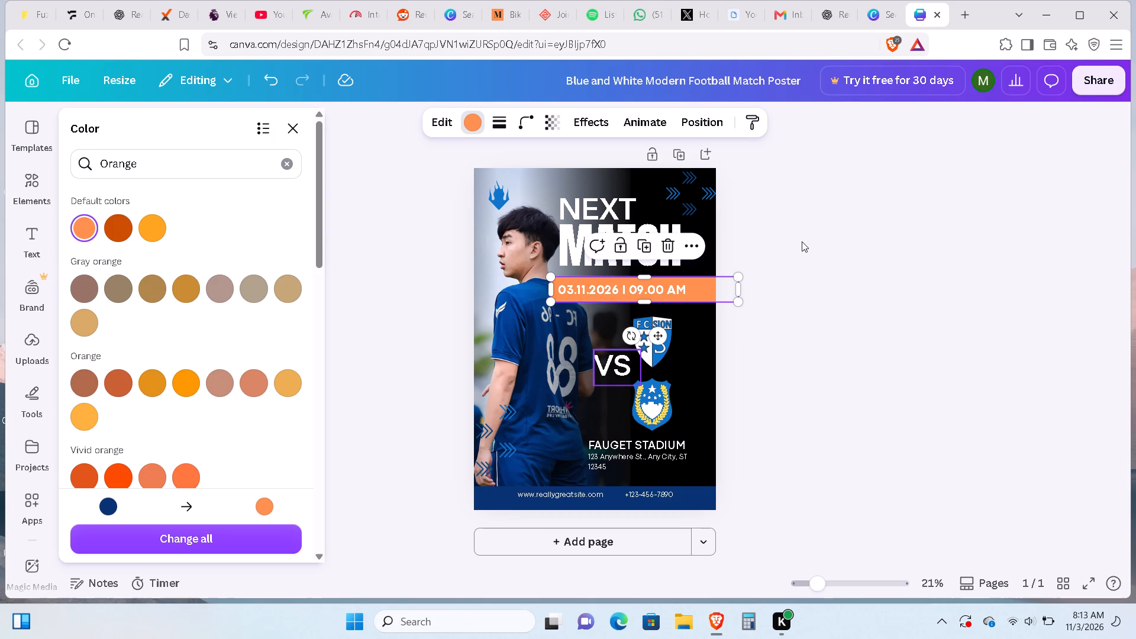
{"action": "left_click", "coordinate": [811, 230]}
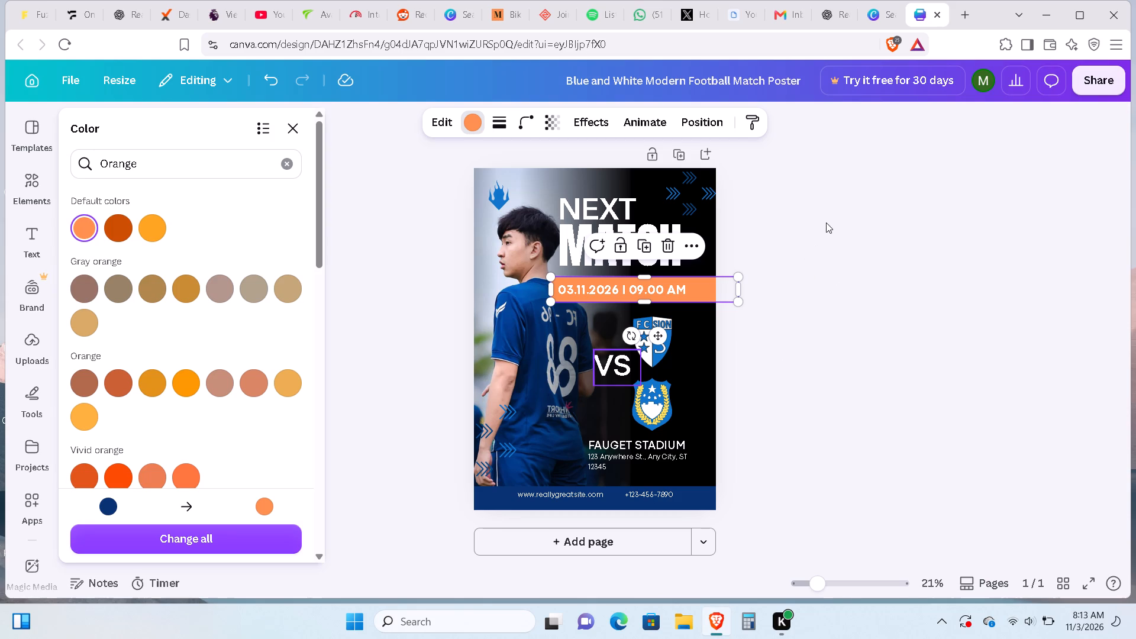
{"action": "left_click", "coordinate": [827, 222]}
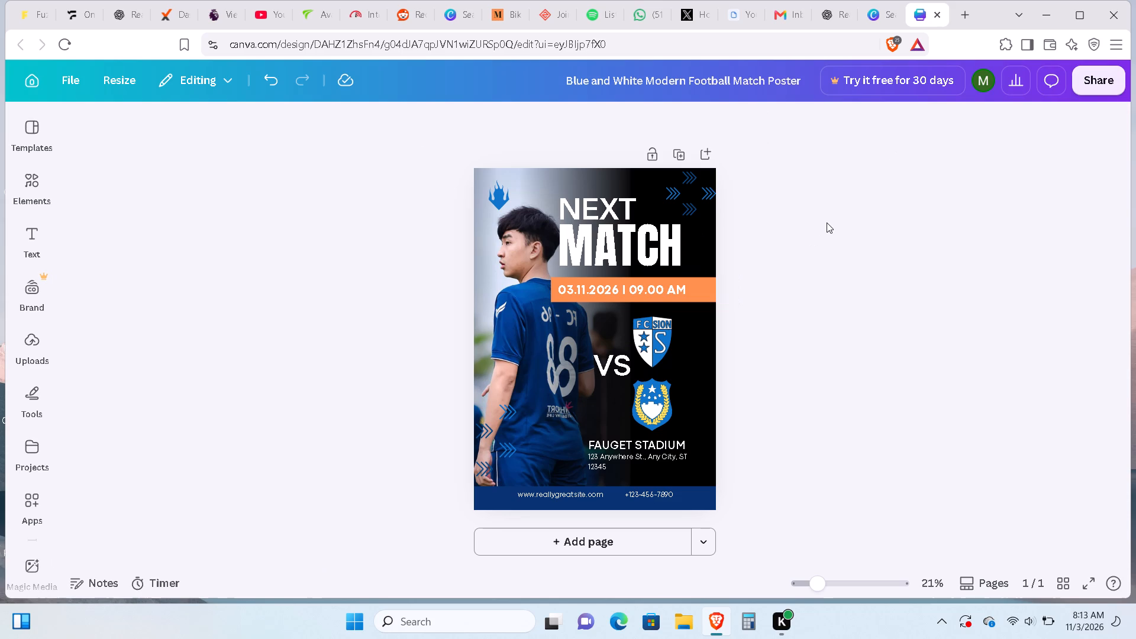
Shrink the upper FC Sion crest proportionally, keeping its lower corner beside VS in place.
{"action": "left_click", "coordinate": [670, 322]}
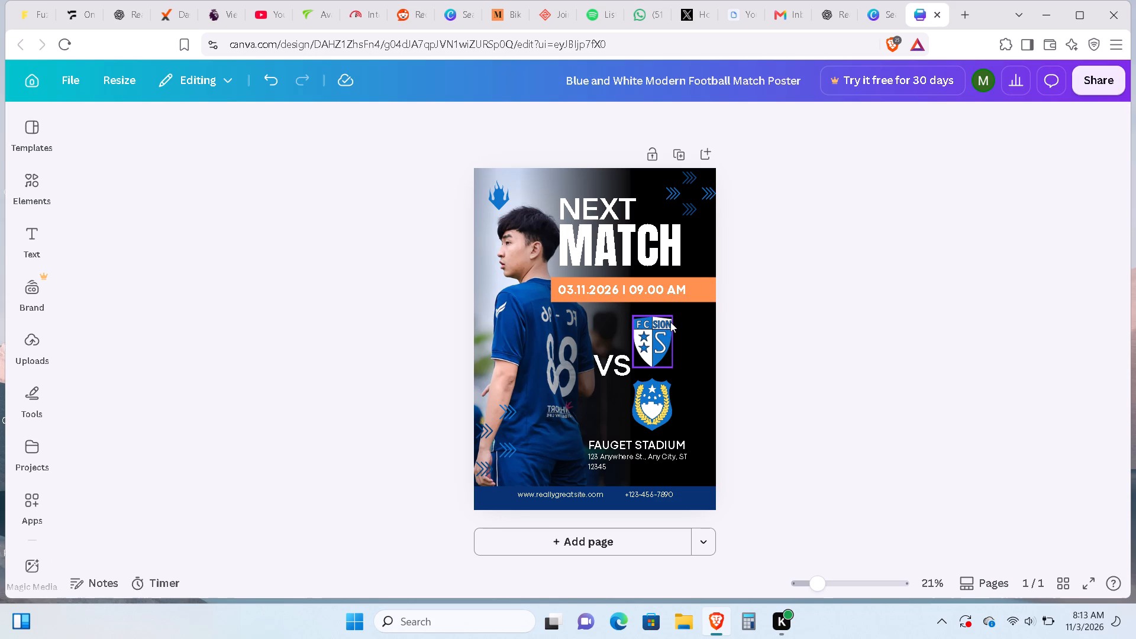
{"action": "left_click_drag", "start_coordinate": [672, 317], "coordinate": [667, 325]}
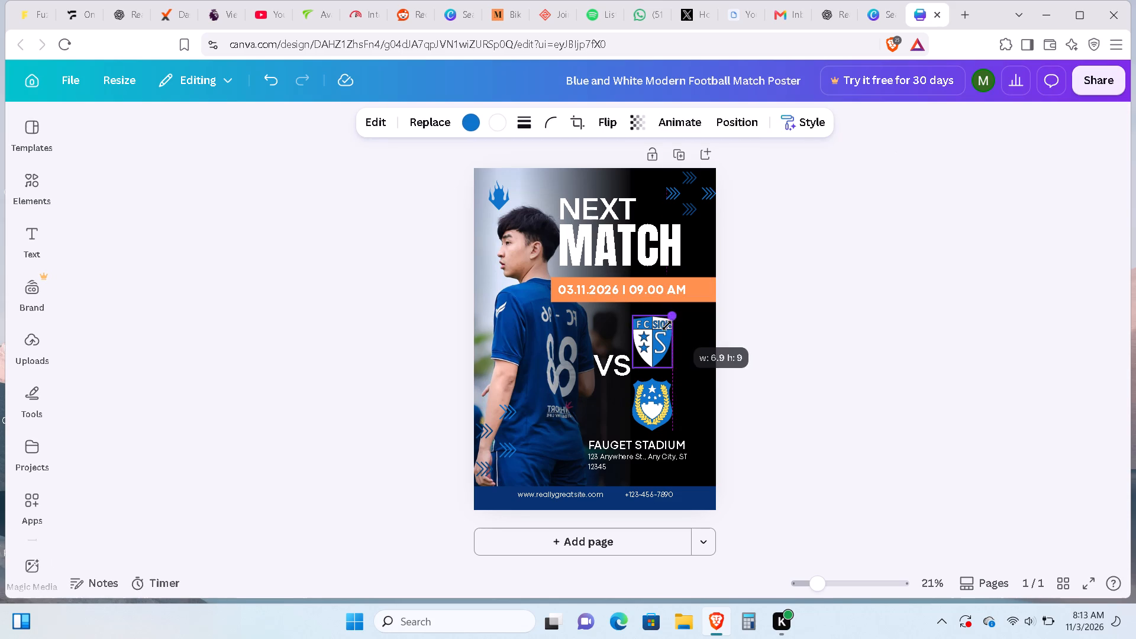
{"action": "left_click_drag", "start_coordinate": [667, 325], "coordinate": [660, 337]}
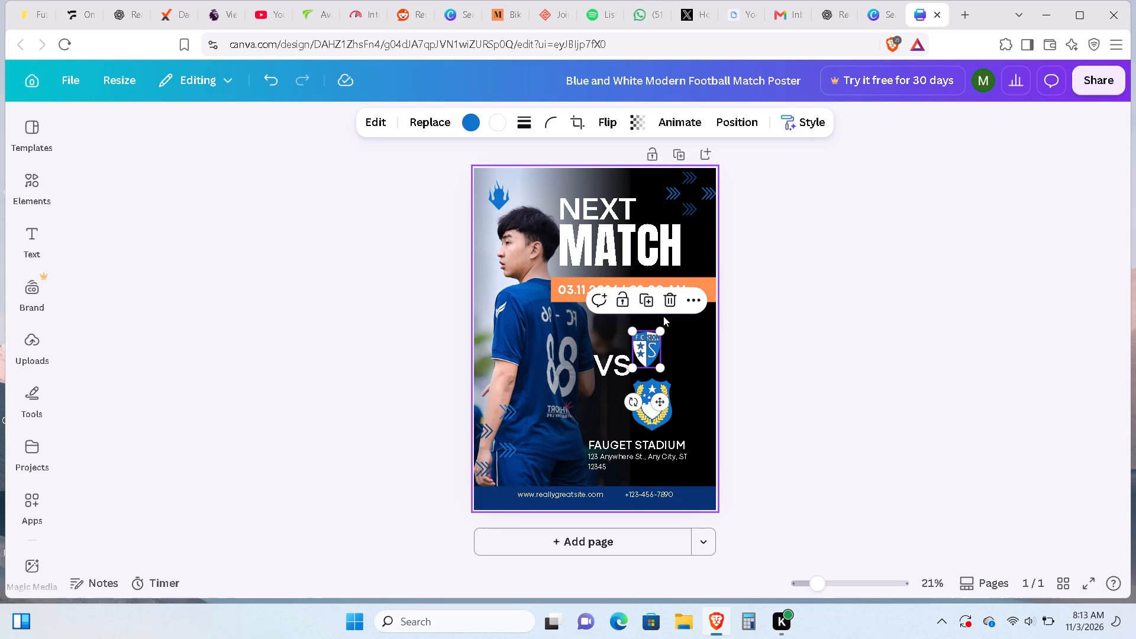
Add a new text box to the poster reading GONA FC.
{"action": "left_click", "coordinate": [21, 244]}
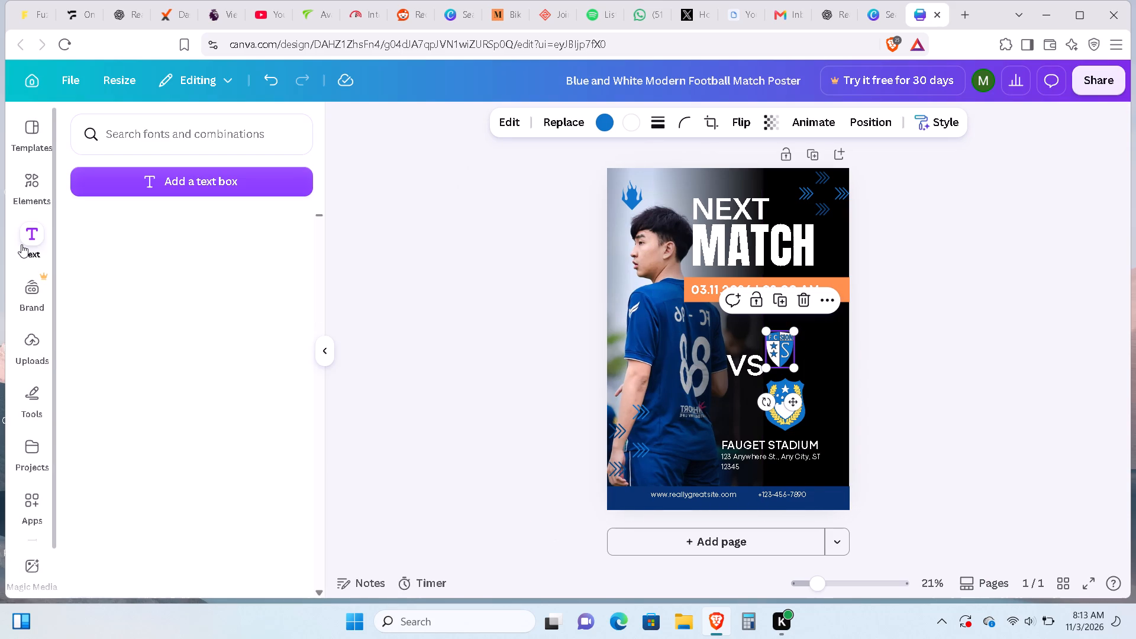
{"action": "left_click", "coordinate": [183, 191]}
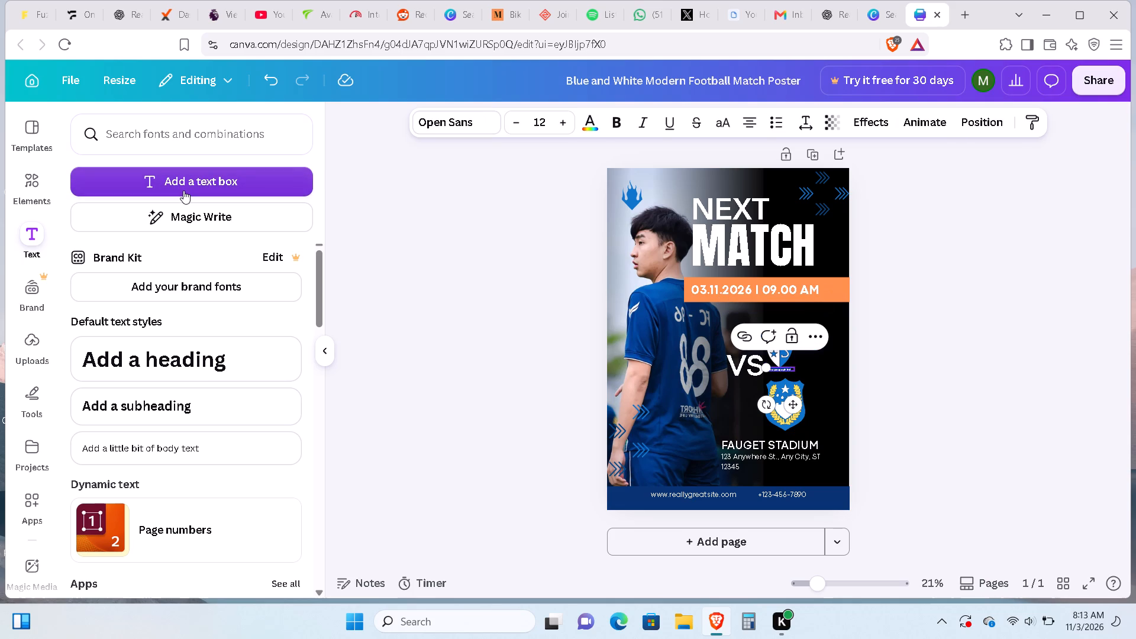
{"action": "key", "text": "g"}
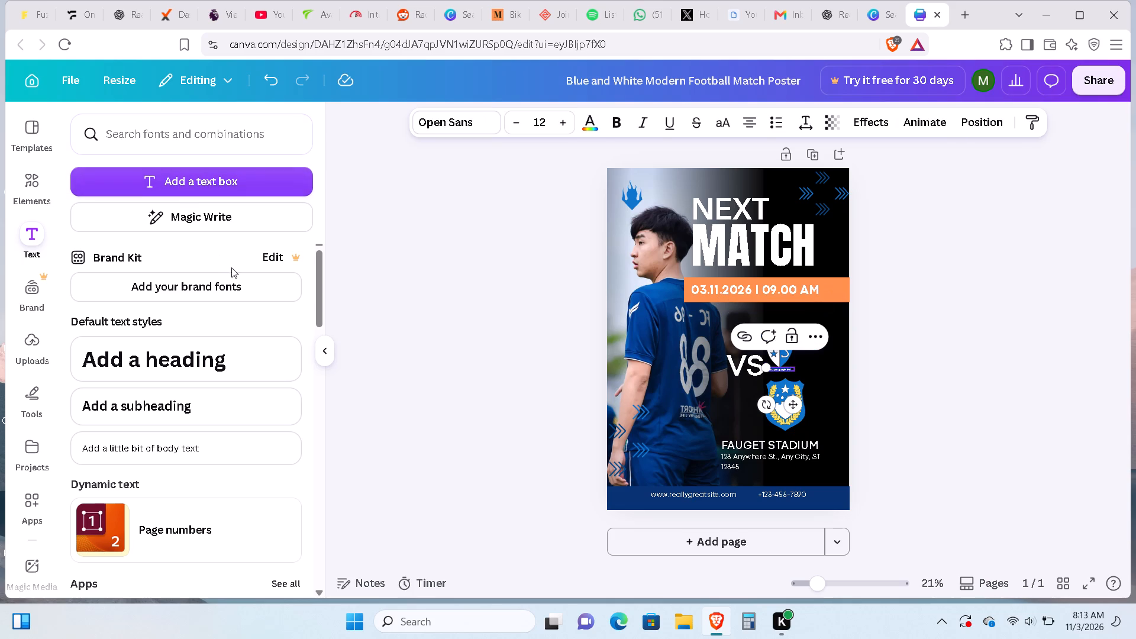
{"action": "type", "text": "ONA"}
{"action": "key", "text": "space"}
{"action": "type", "text": "FC"}
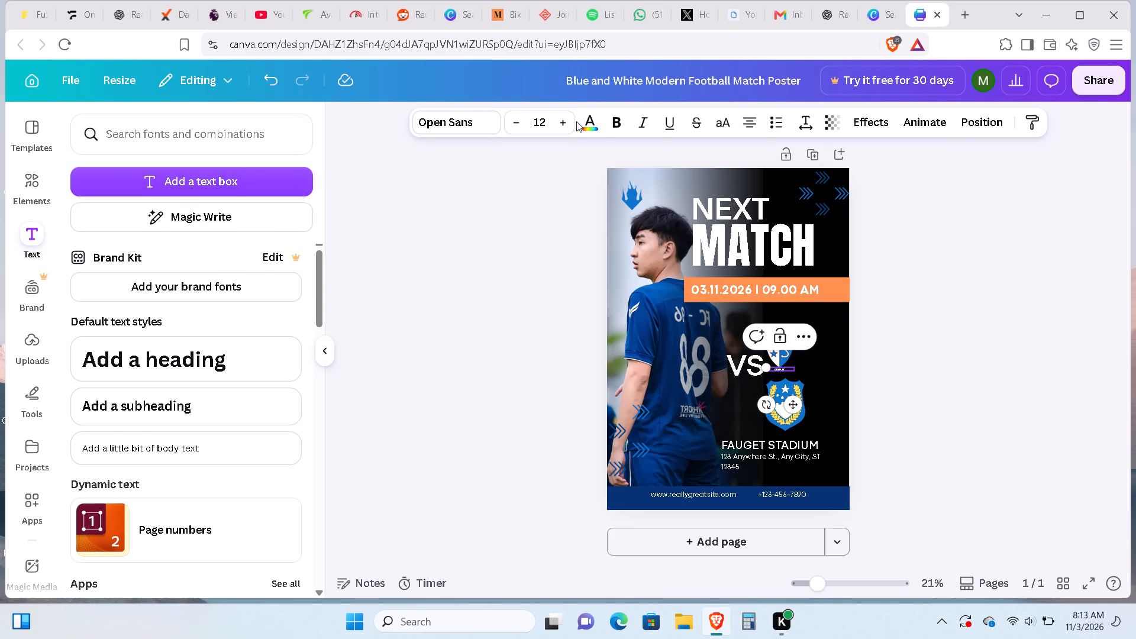
Increase the GONA FC text's font size to 34.
{"action": "triple_click", "coordinate": [564, 117]}
{"action": "triple_click", "coordinate": [563, 117]}
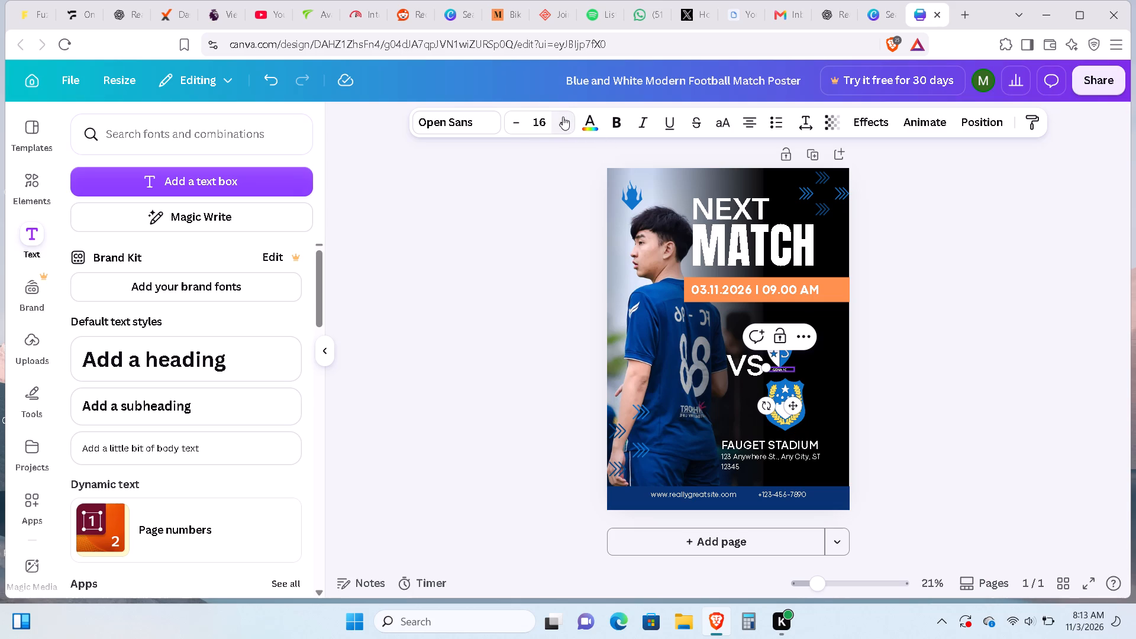
{"action": "triple_click", "coordinate": [563, 116]}
{"action": "triple_click", "coordinate": [563, 116]}
{"action": "triple_click", "coordinate": [563, 116]}
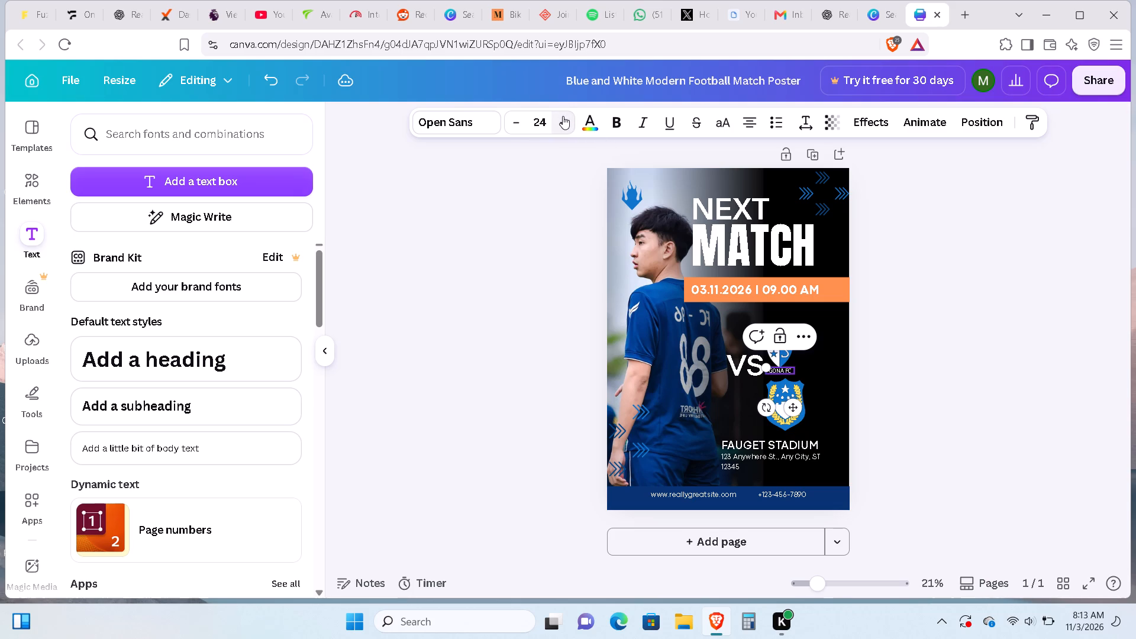
{"action": "left_click", "coordinate": [563, 116]}
{"action": "left_click", "coordinate": [616, 125]}
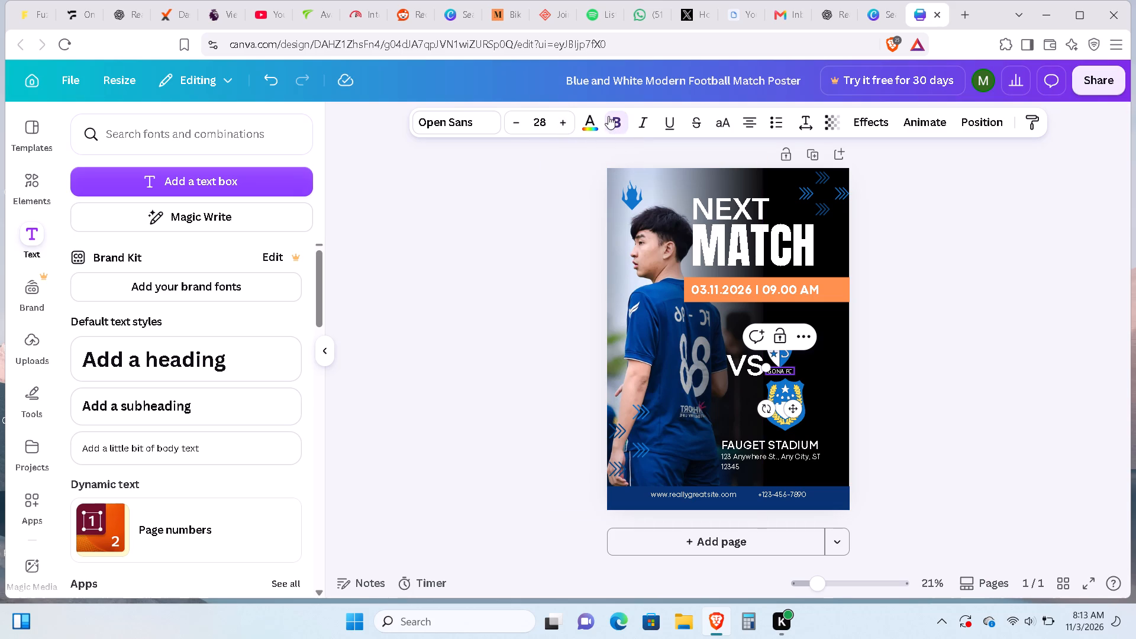
{"action": "left_click", "coordinate": [614, 120]}
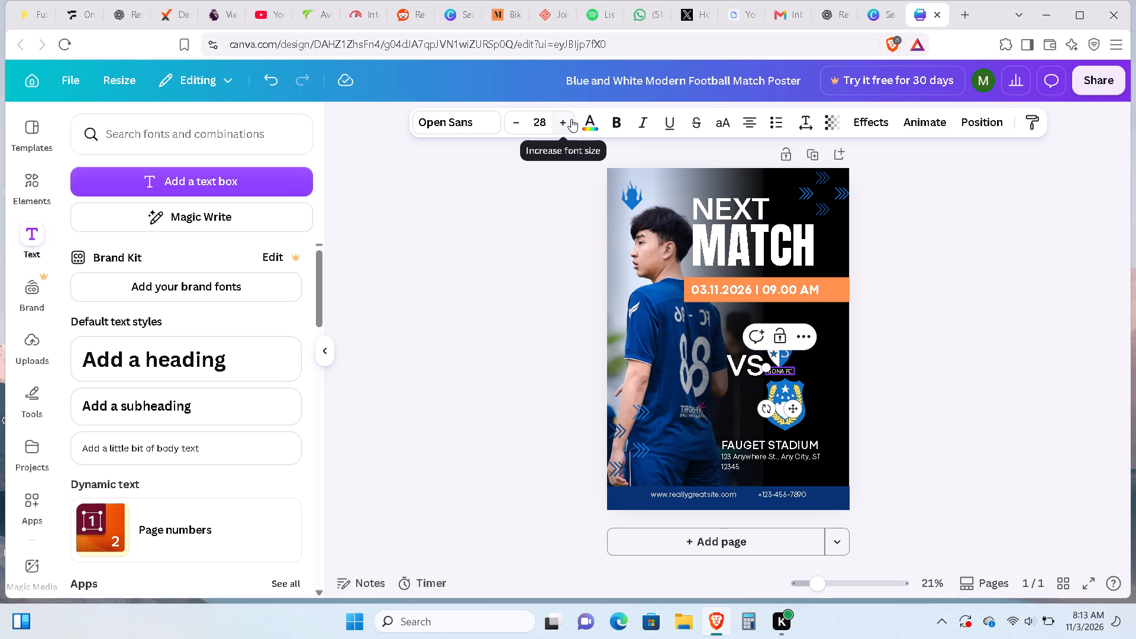
{"action": "left_click", "coordinate": [565, 120]}
{"action": "triple_click", "coordinate": [564, 119]}
{"action": "double_click", "coordinate": [564, 118]}
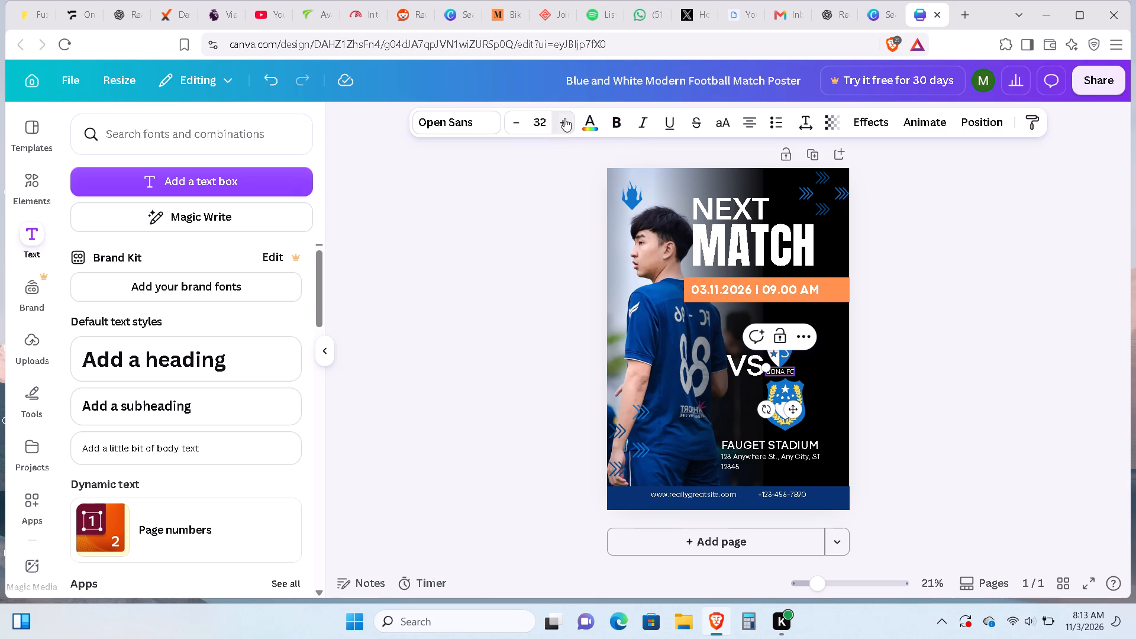
Widen the GONA FC text box so the name fits on one line, and deselect it.
{"action": "left_click", "coordinate": [796, 373]}
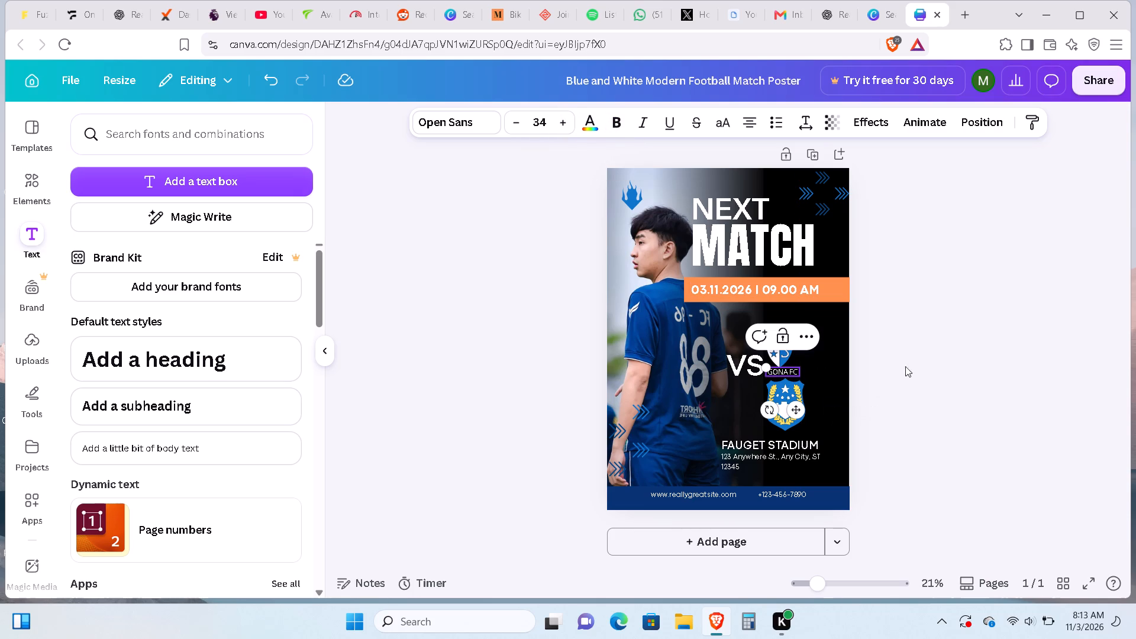
{"action": "left_click", "coordinate": [943, 378]}
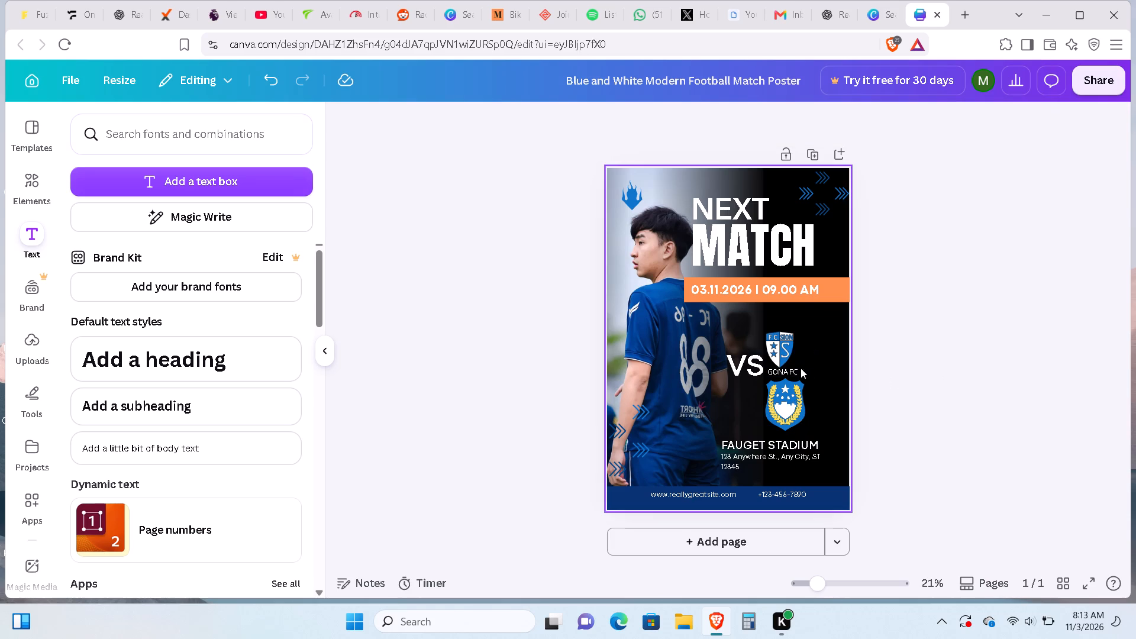
Move the GONA FC text to just above the upper crest, centred over it, and deselect it.
{"action": "left_click_drag", "start_coordinate": [792, 369], "coordinate": [792, 335]}
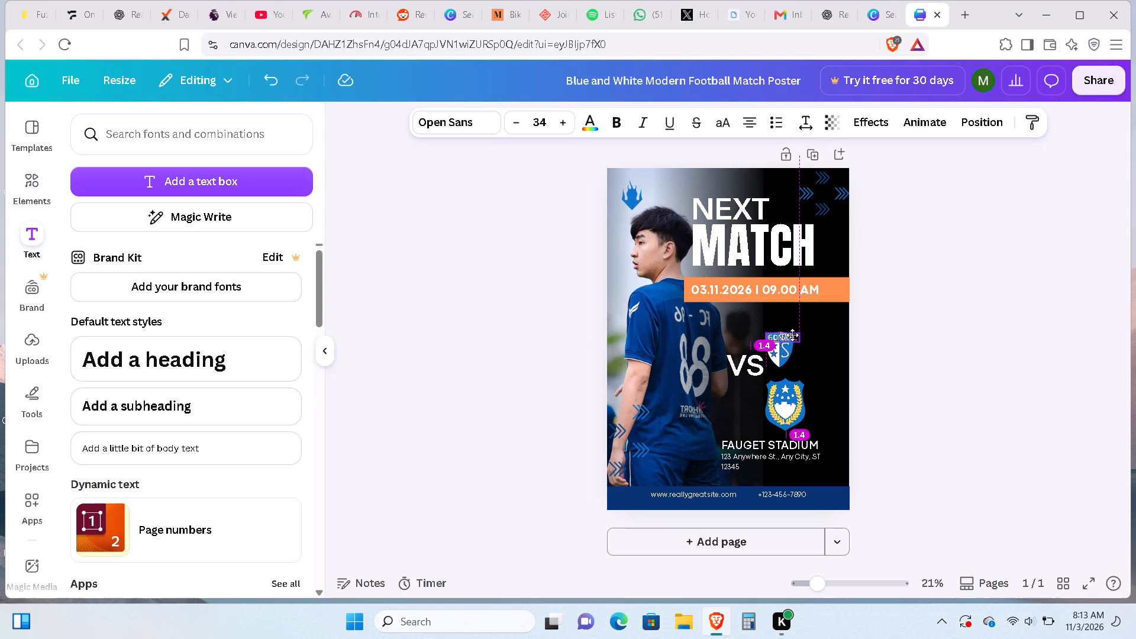
{"action": "left_click_drag", "start_coordinate": [792, 335], "coordinate": [790, 321]}
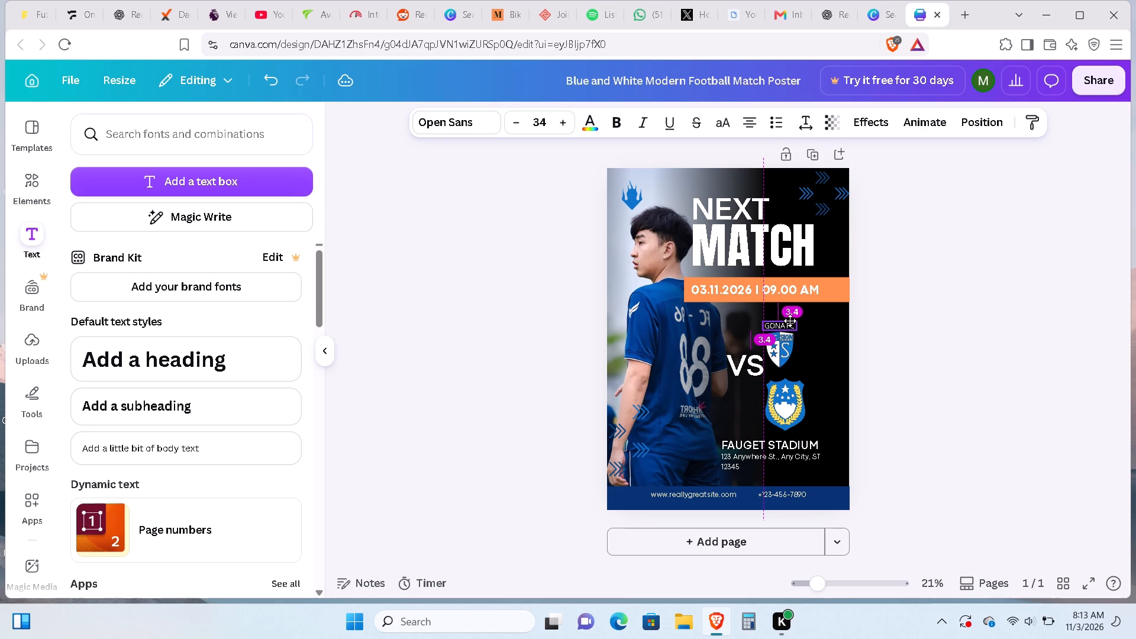
{"action": "left_click_drag", "start_coordinate": [790, 321], "coordinate": [788, 320]}
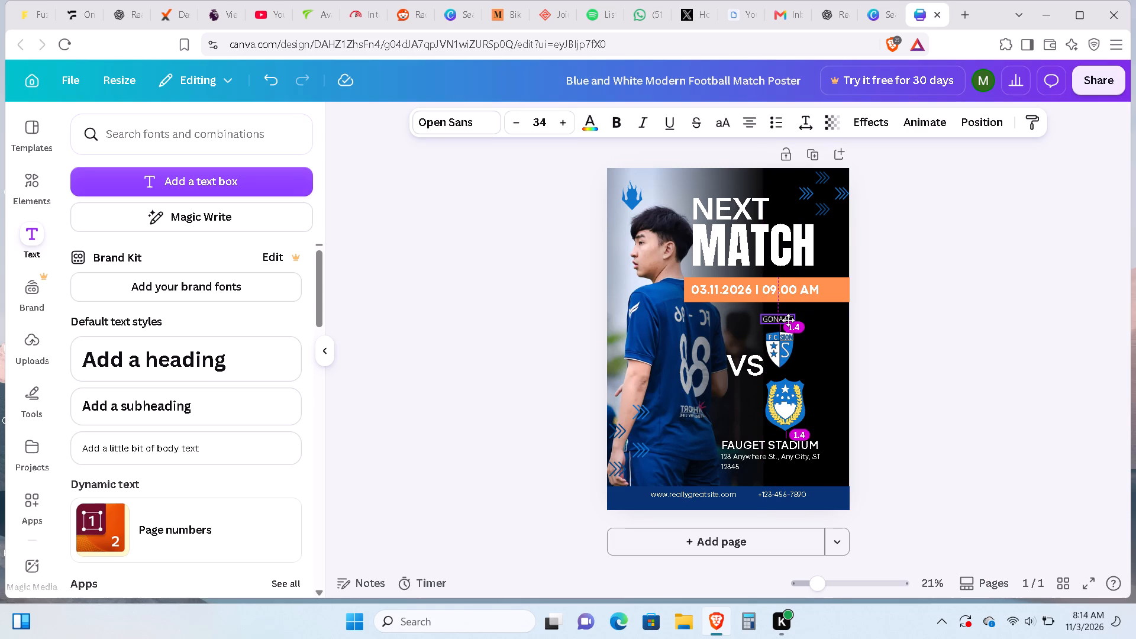
{"action": "left_click_drag", "start_coordinate": [788, 320], "coordinate": [788, 321]}
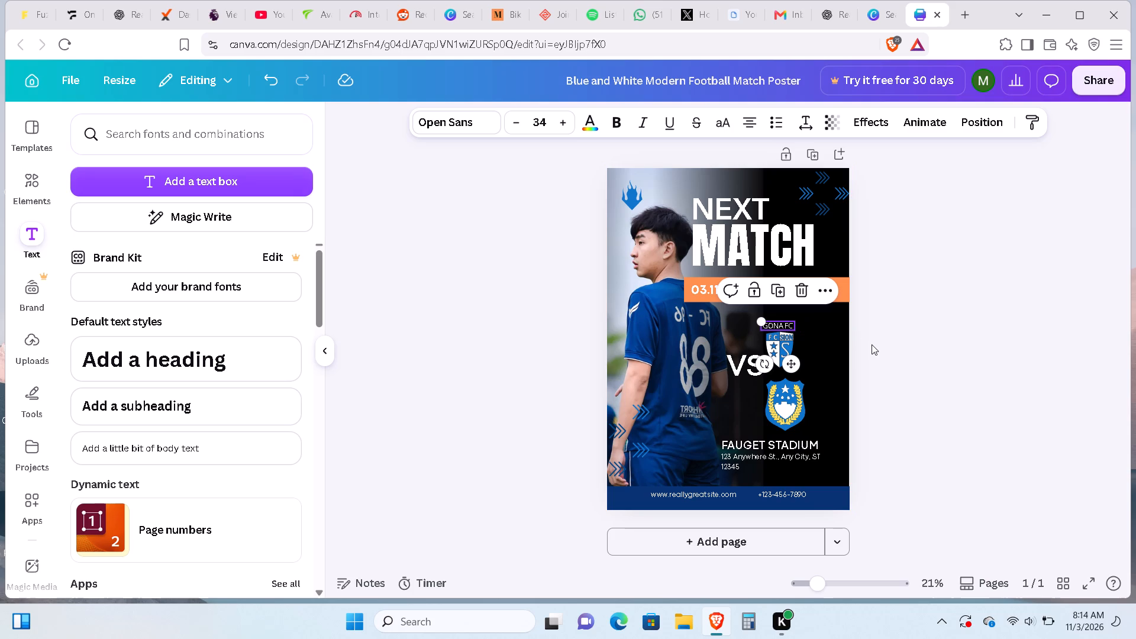
{"action": "left_click", "coordinate": [908, 353]}
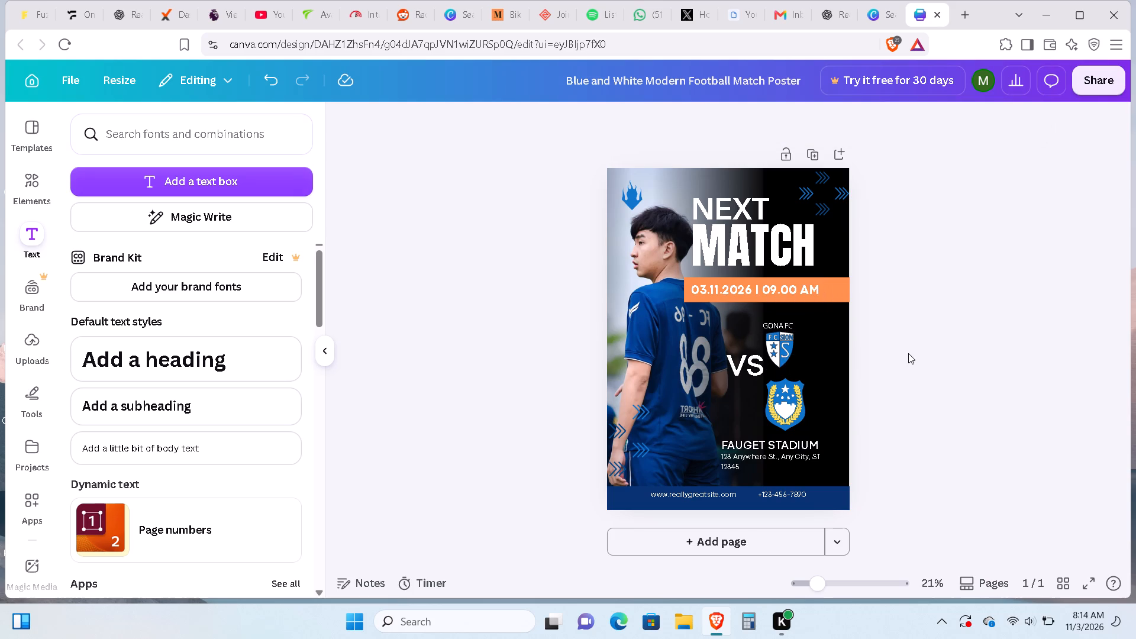
Make the GONA FC team name bold and deselect it.
{"action": "left_click", "coordinate": [785, 321]}
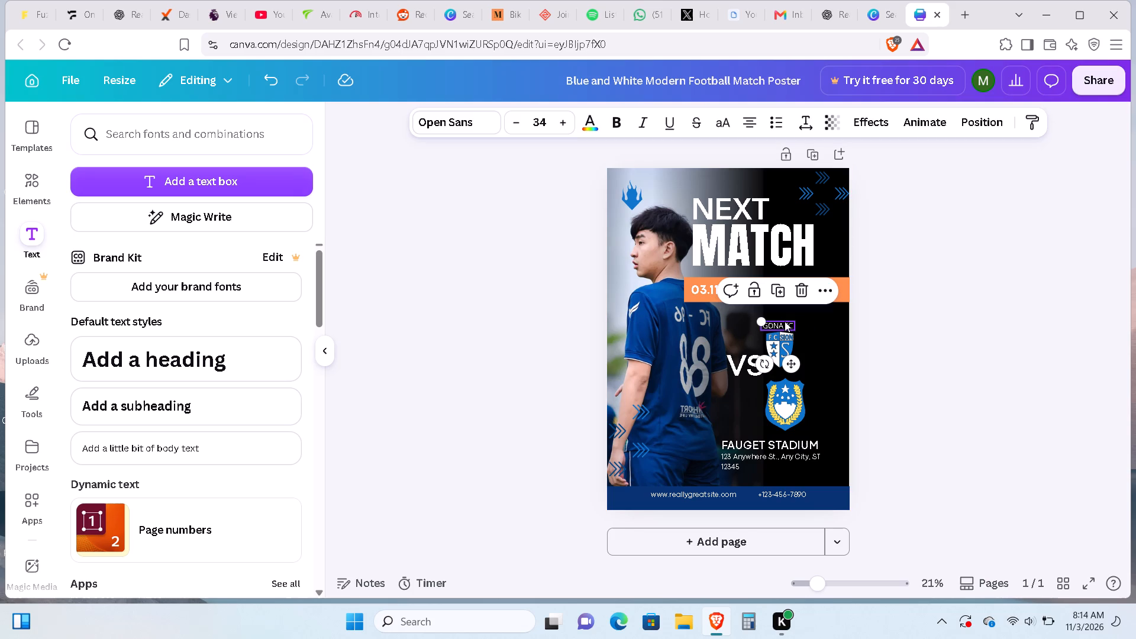
{"action": "left_click", "coordinate": [615, 122]}
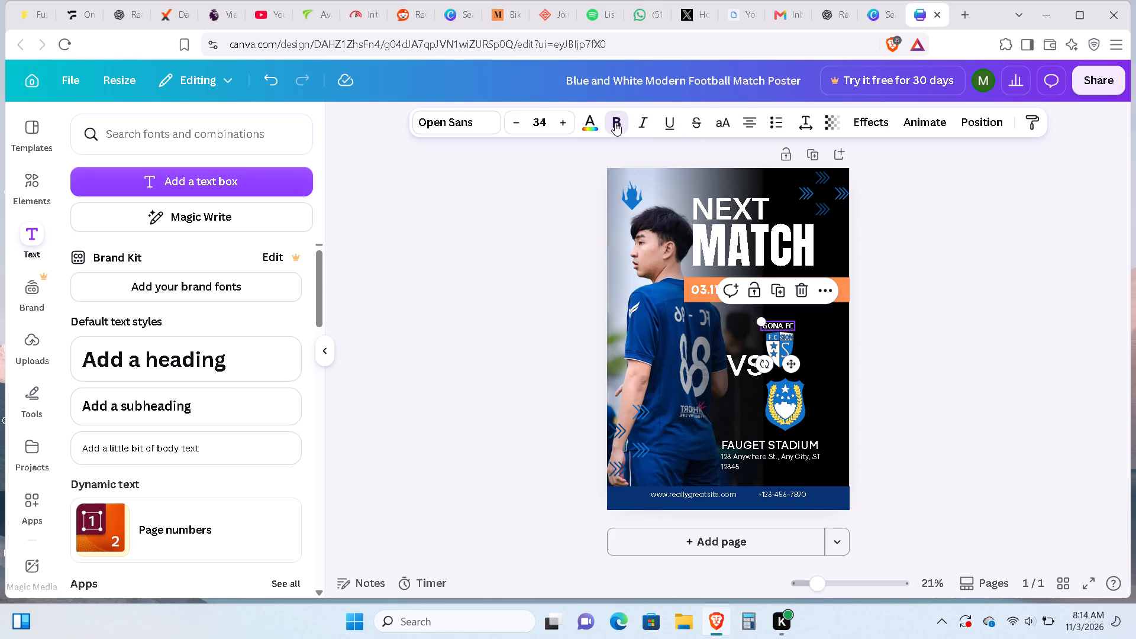
{"action": "left_click", "coordinate": [938, 276]}
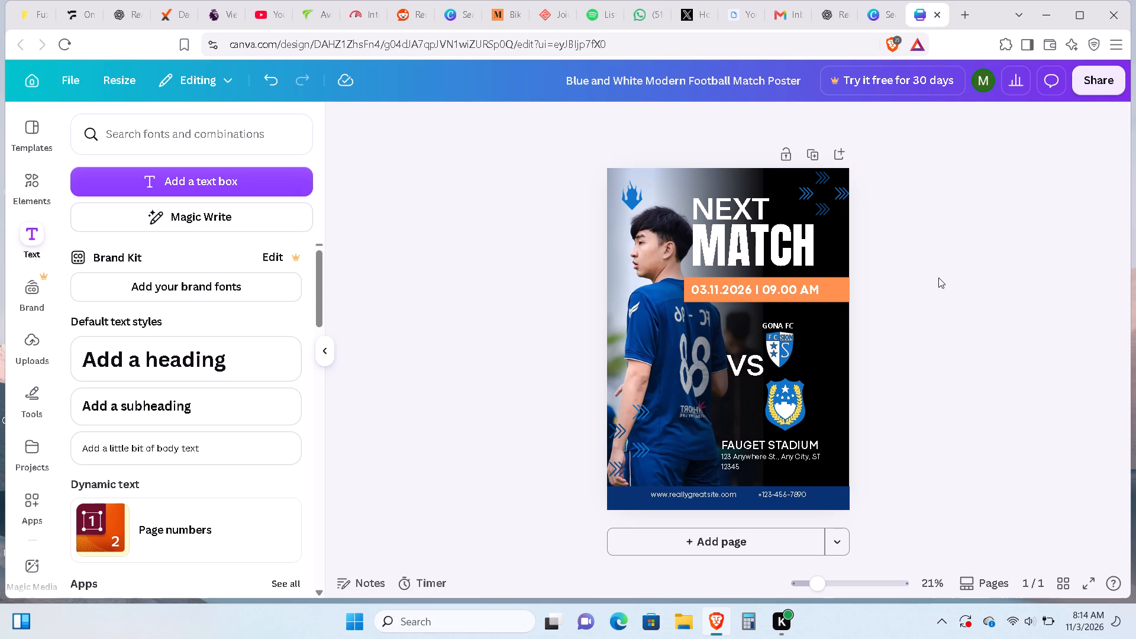
Shrink the lower team crest to about 5.1 wide by 6.7 high and deselect it.
{"action": "left_click", "coordinate": [793, 390]}
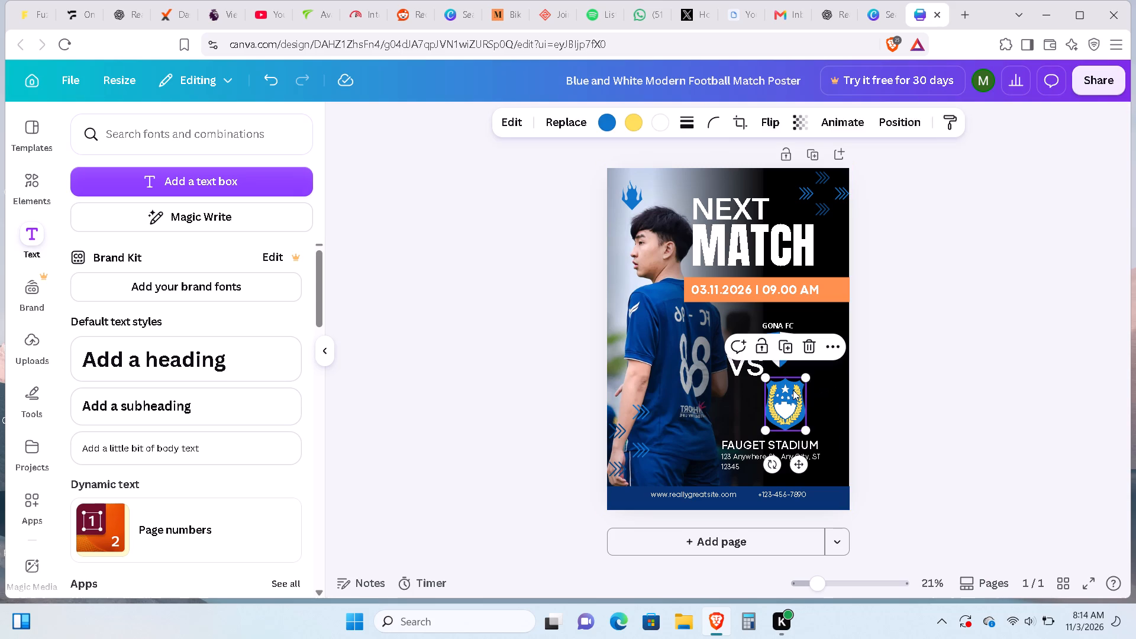
{"action": "left_click_drag", "start_coordinate": [803, 377], "coordinate": [794, 390]}
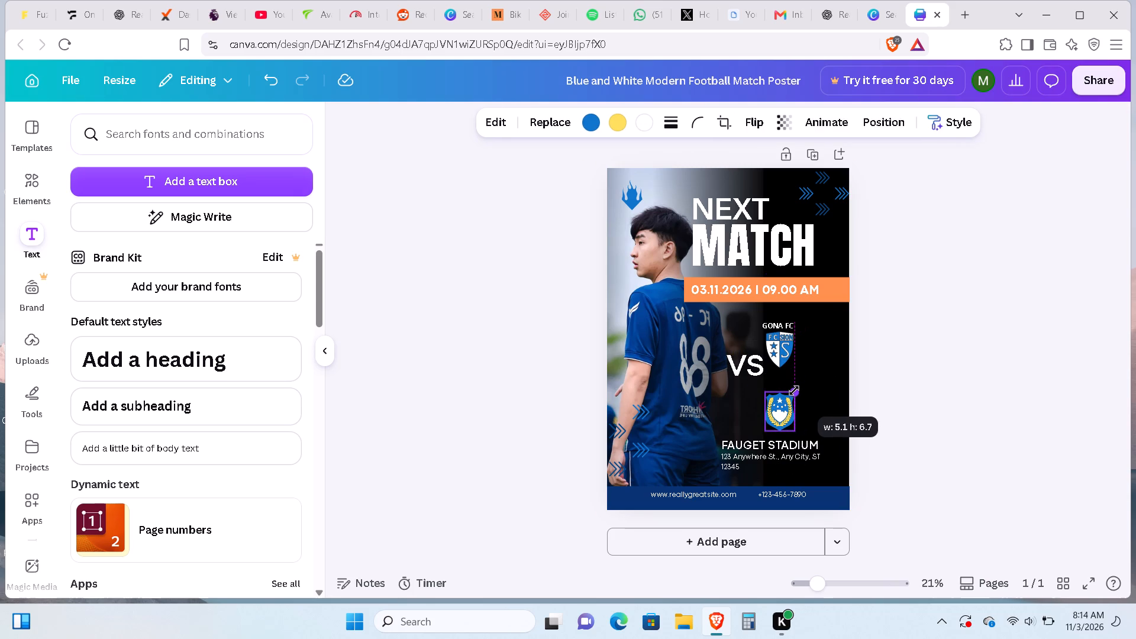
{"action": "left_click_drag", "start_coordinate": [794, 390], "coordinate": [793, 390]}
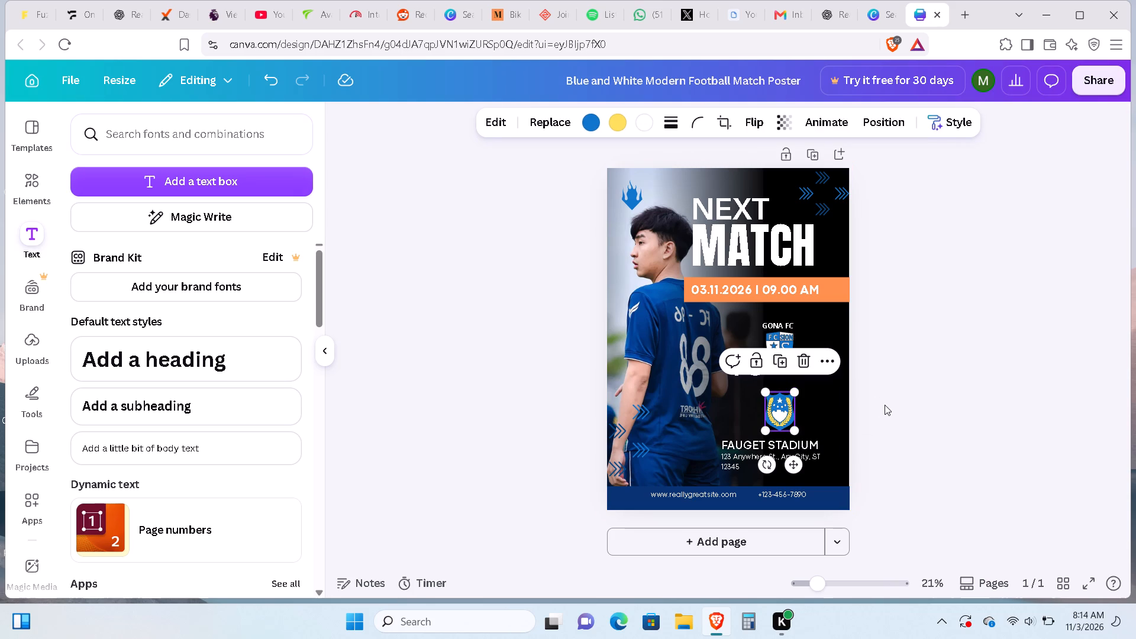
{"action": "left_click", "coordinate": [893, 404]}
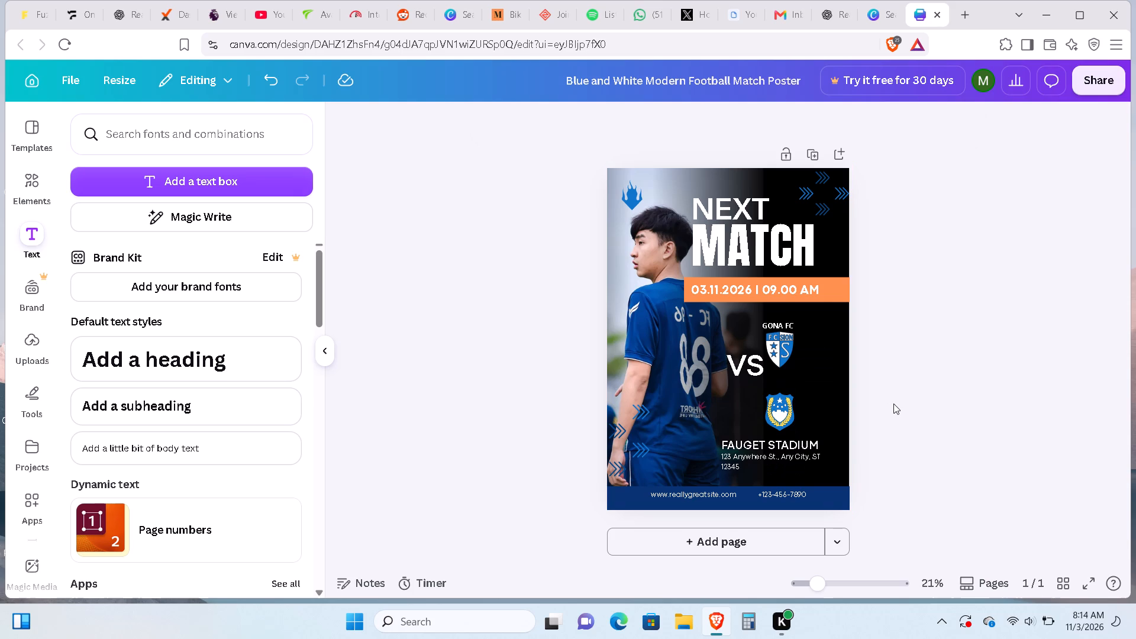
Add a new text box to the poster reading COHORTS FC.
{"action": "left_click", "coordinate": [247, 172]}
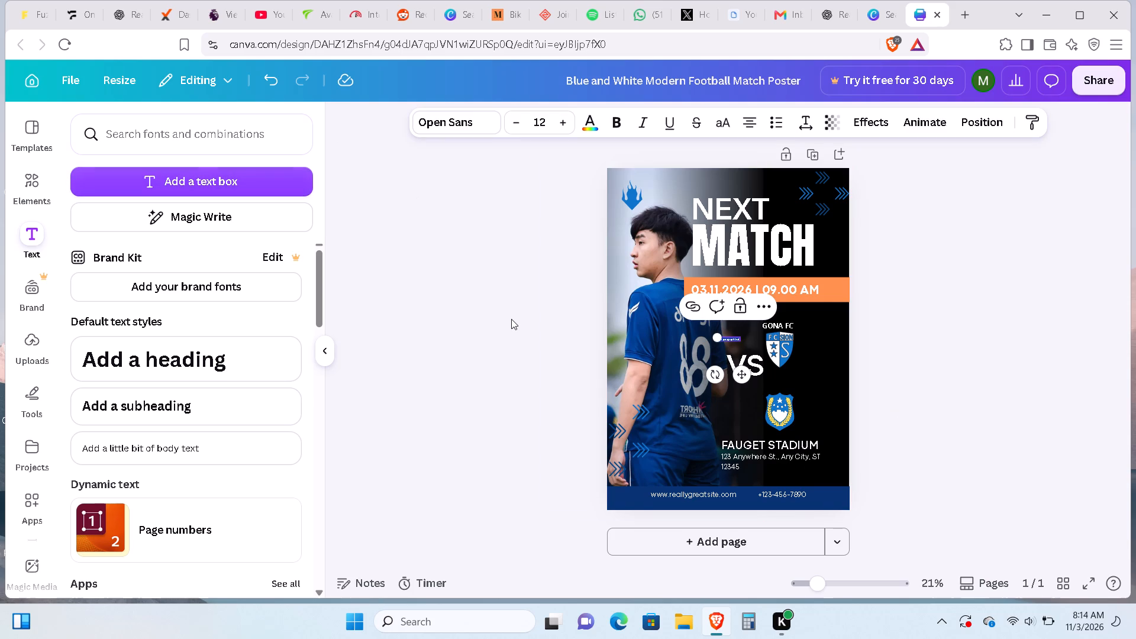
{"action": "type", "text": "CO"}
{"action": "type", "text": "HORTS FC"}
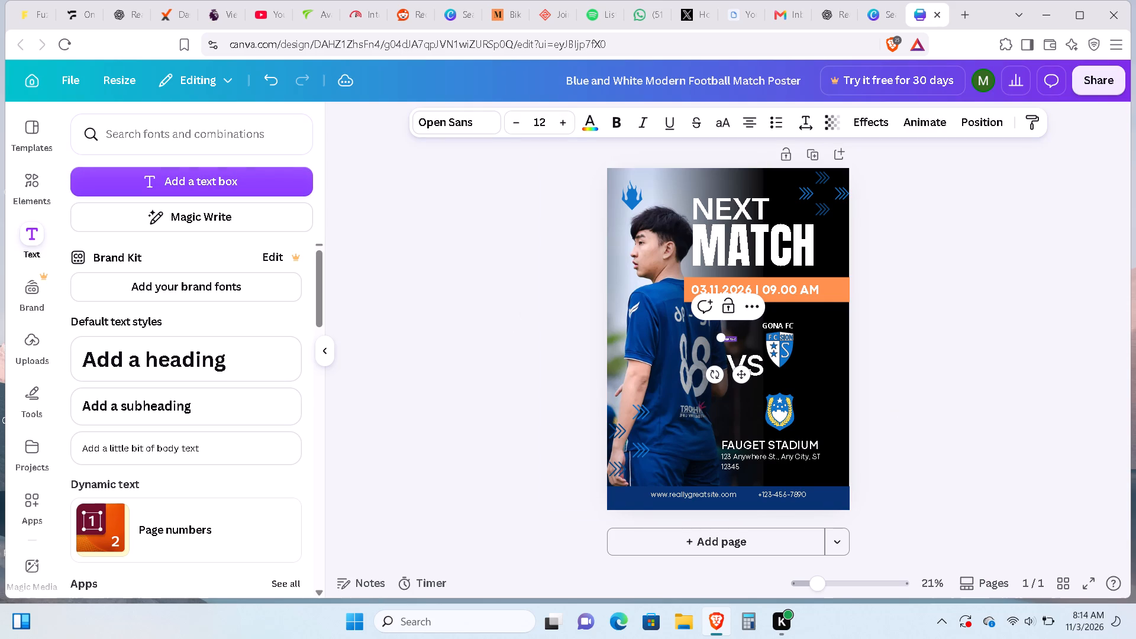
Increase the COHORTS FC text's font size to 34, matching the GONA FC label, and deselect it.
{"action": "double_click", "coordinate": [568, 122]}
{"action": "triple_click", "coordinate": [566, 122]}
{"action": "triple_click", "coordinate": [566, 121]}
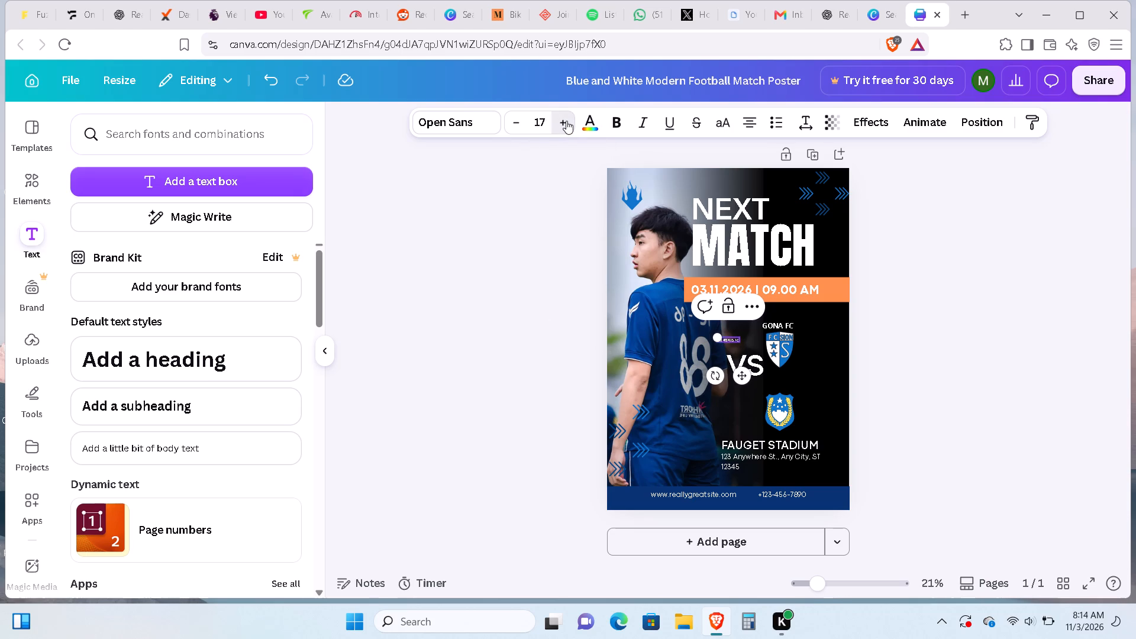
{"action": "triple_click", "coordinate": [567, 121]}
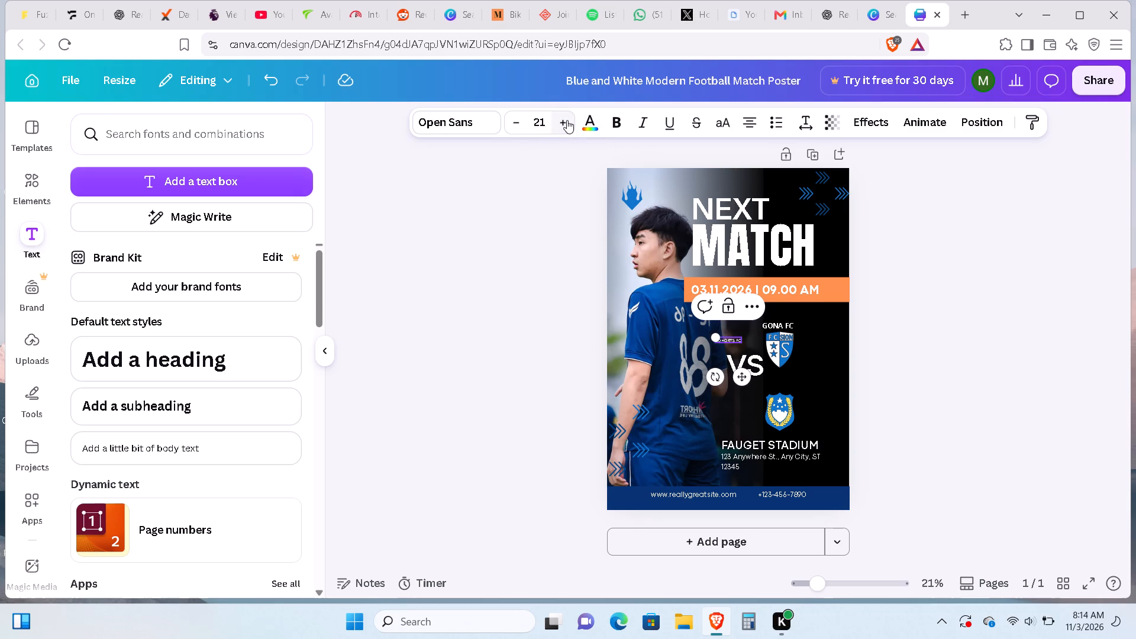
{"action": "triple_click", "coordinate": [567, 120]}
{"action": "left_click", "coordinate": [567, 120]}
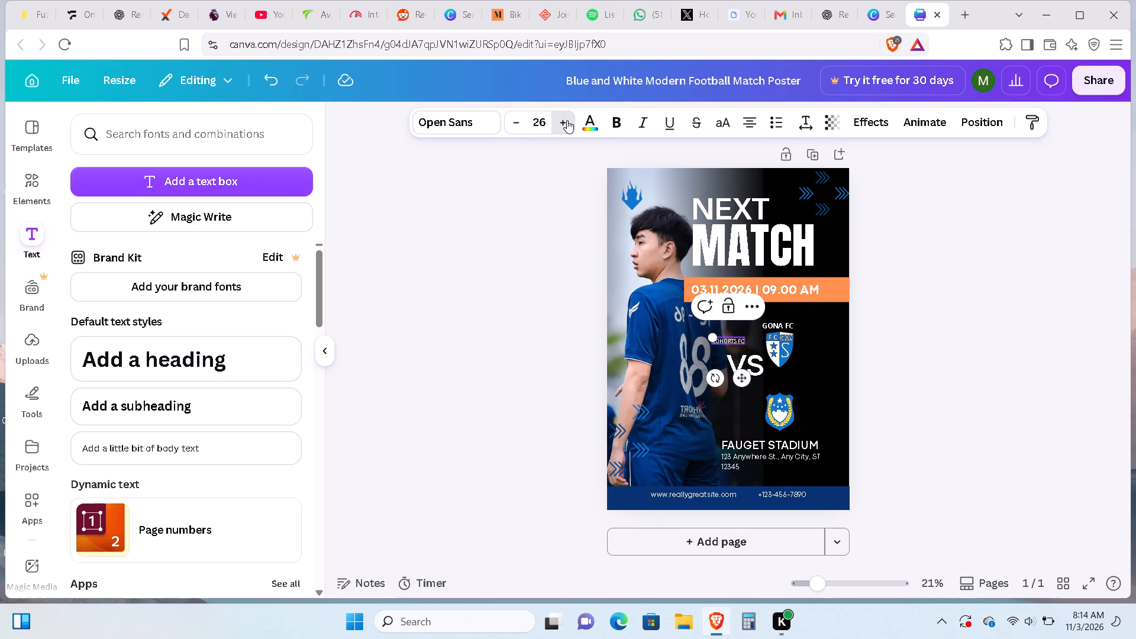
{"action": "left_click", "coordinate": [567, 121]}
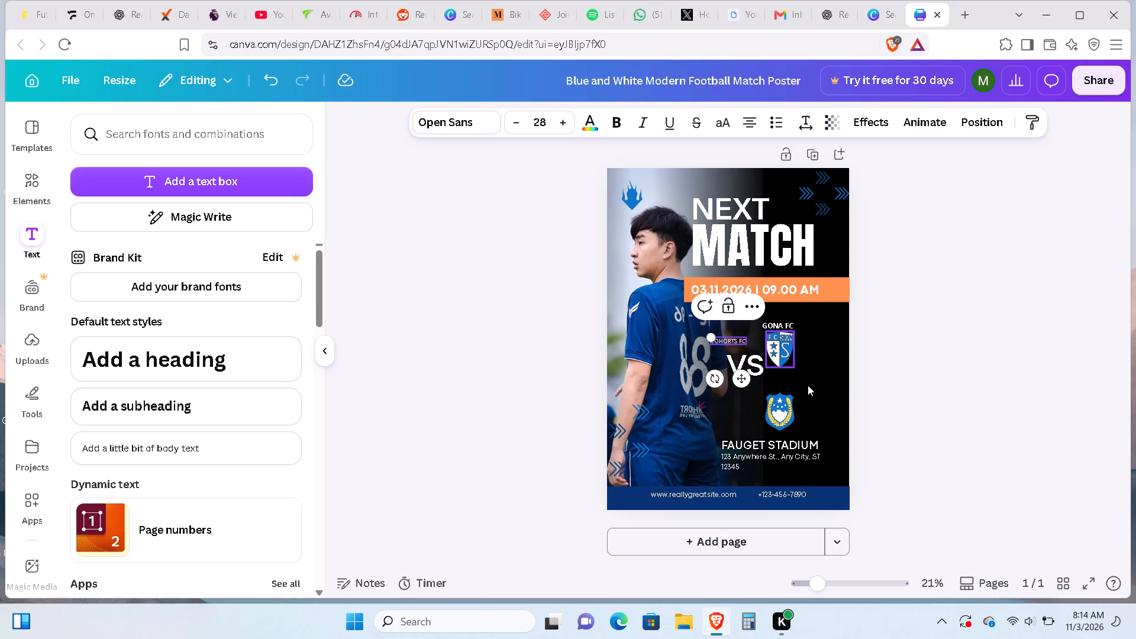
{"action": "left_click", "coordinate": [792, 321]}
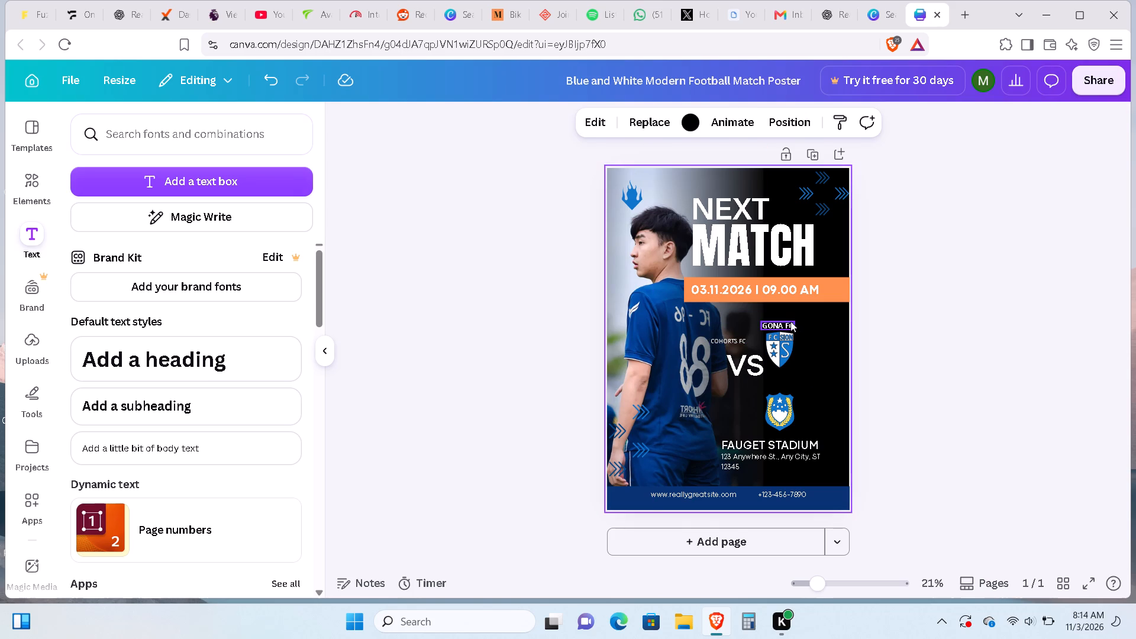
{"action": "left_click", "coordinate": [788, 323]}
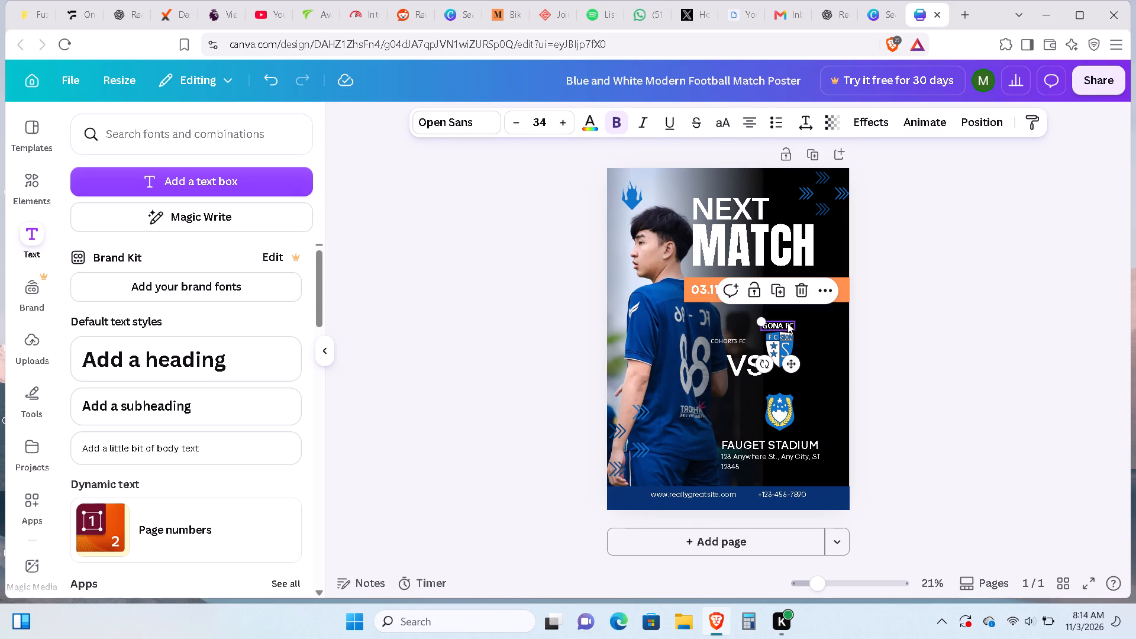
{"action": "left_click", "coordinate": [738, 338]}
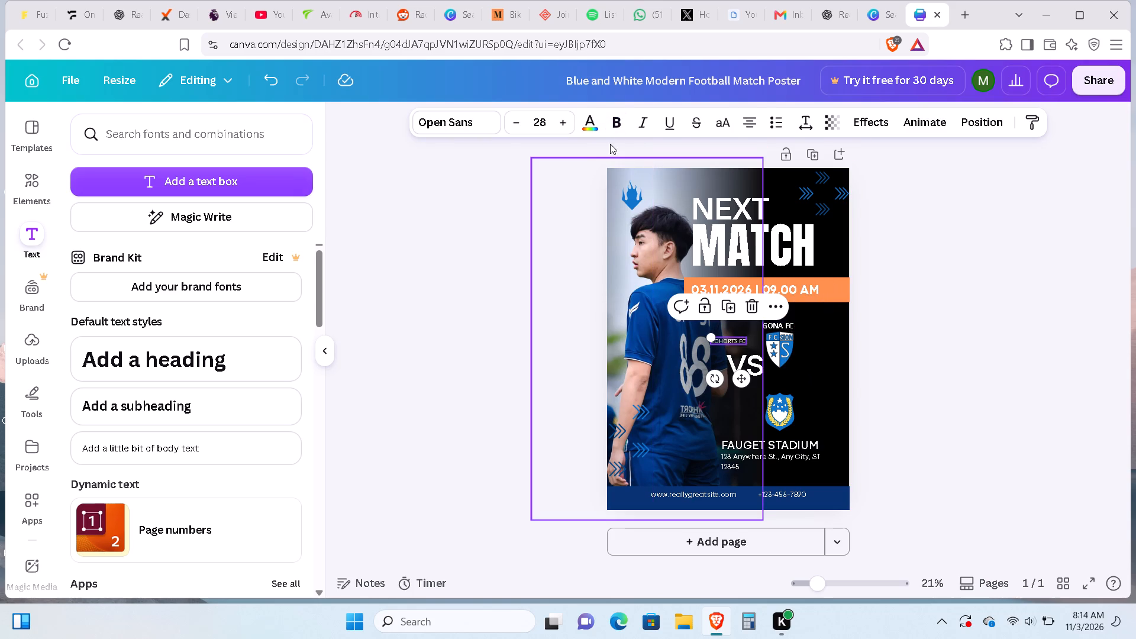
{"action": "triple_click", "coordinate": [566, 123]}
{"action": "left_click", "coordinate": [566, 123]}
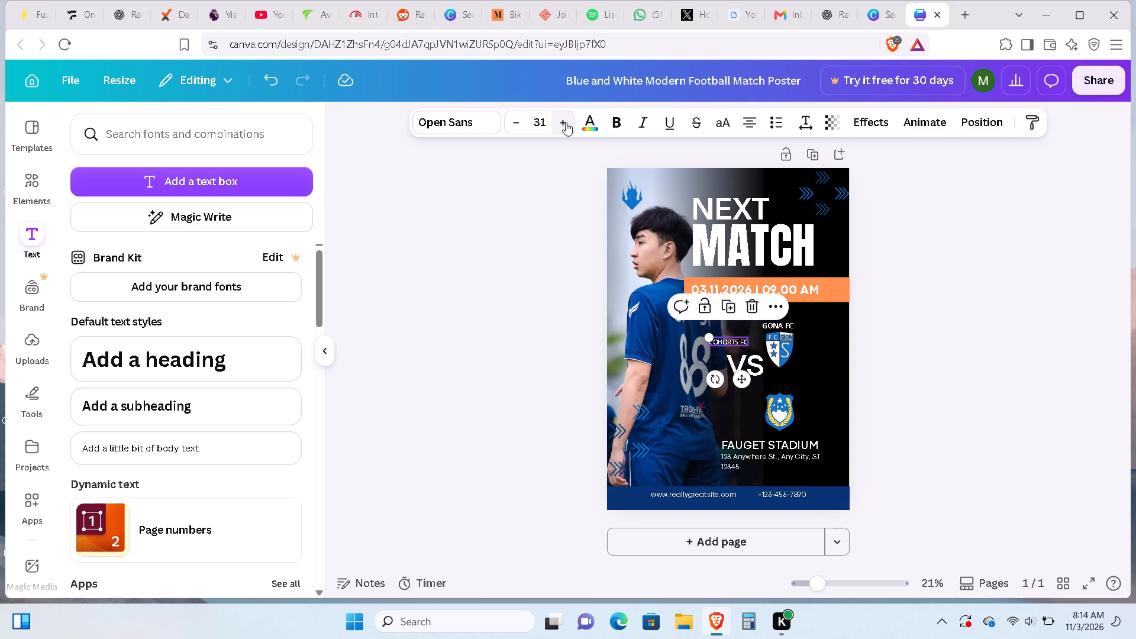
{"action": "double_click", "coordinate": [566, 122]}
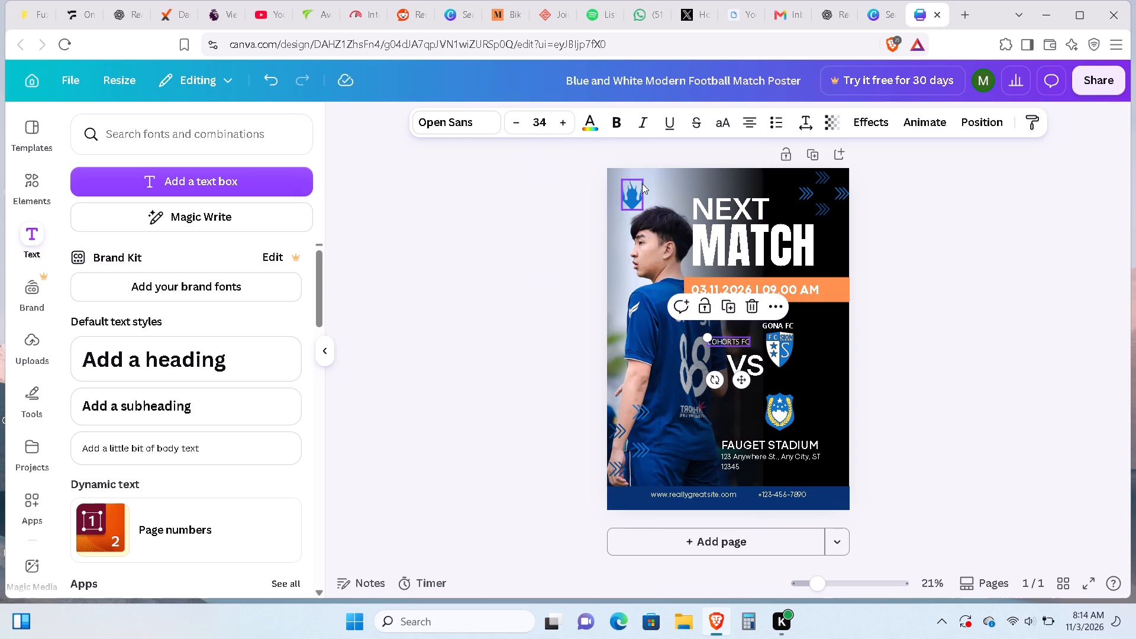
{"action": "left_click", "coordinate": [896, 380]}
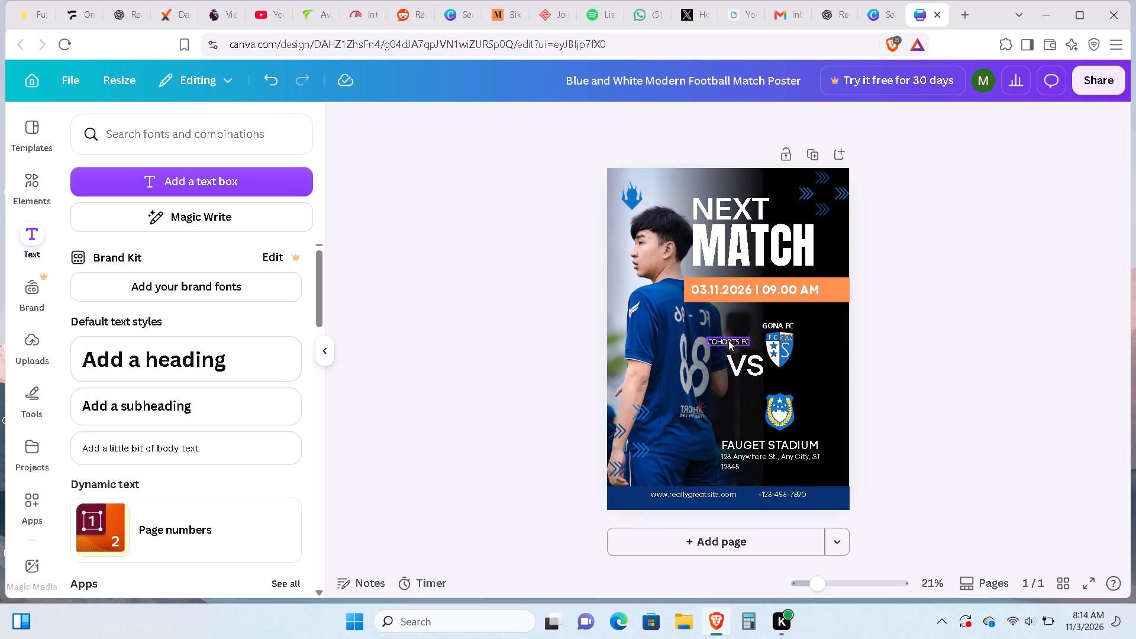
Move the COHORTS FC text to the space just above the lower crest.
{"action": "left_click_drag", "start_coordinate": [728, 340], "coordinate": [780, 384]}
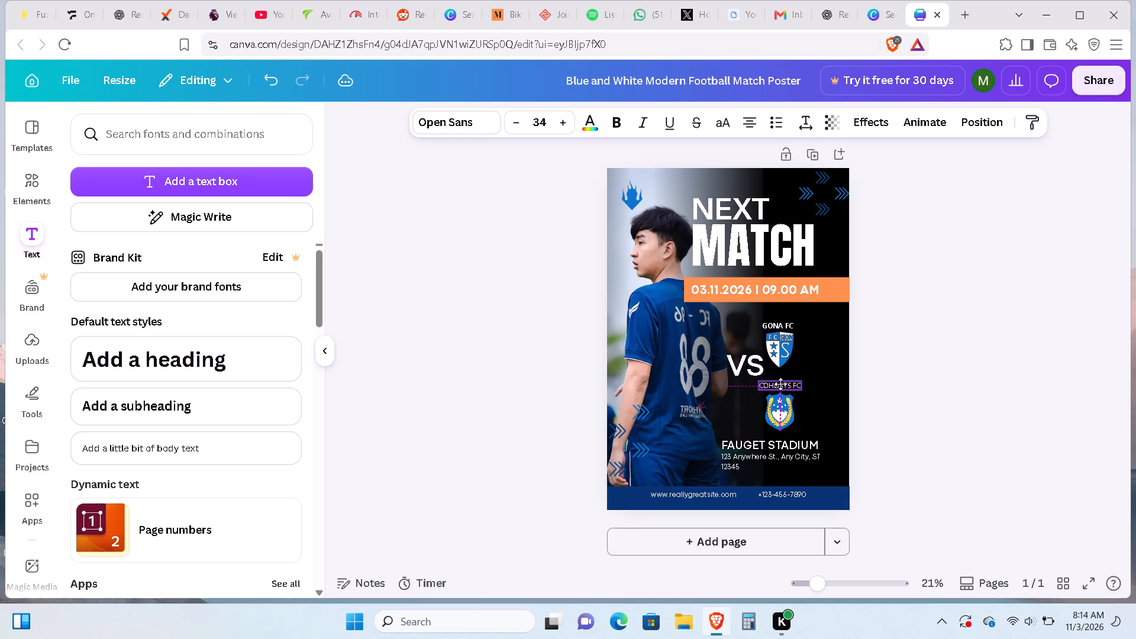
{"action": "left_click_drag", "start_coordinate": [780, 384], "coordinate": [784, 384]}
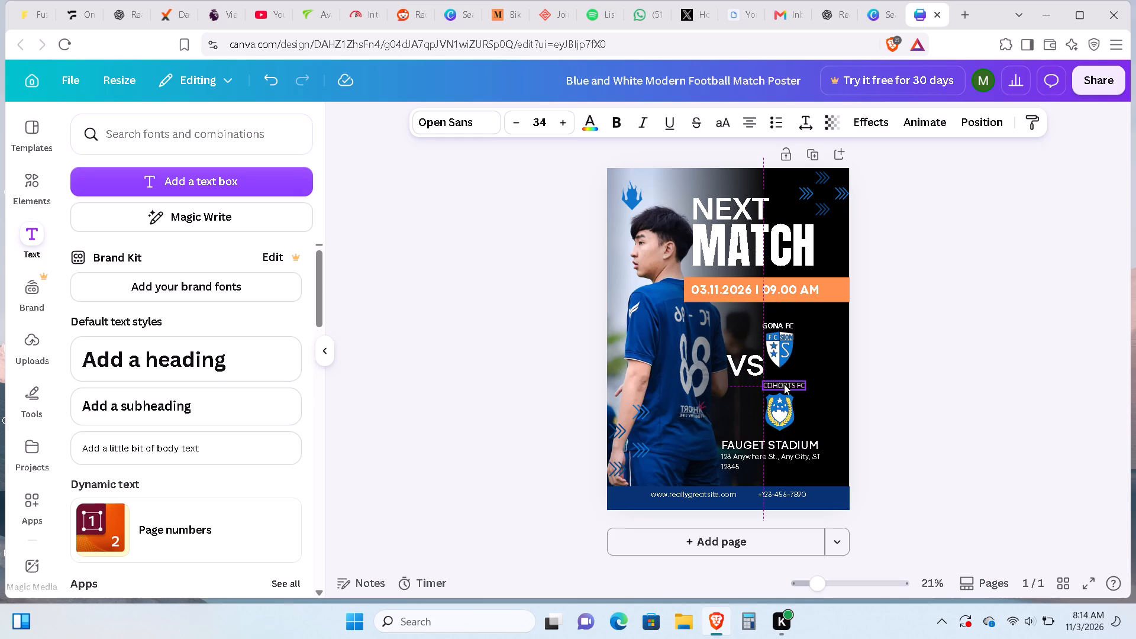
Make the COHORTS FC team name bold and deselect it.
{"action": "left_click", "coordinate": [617, 128]}
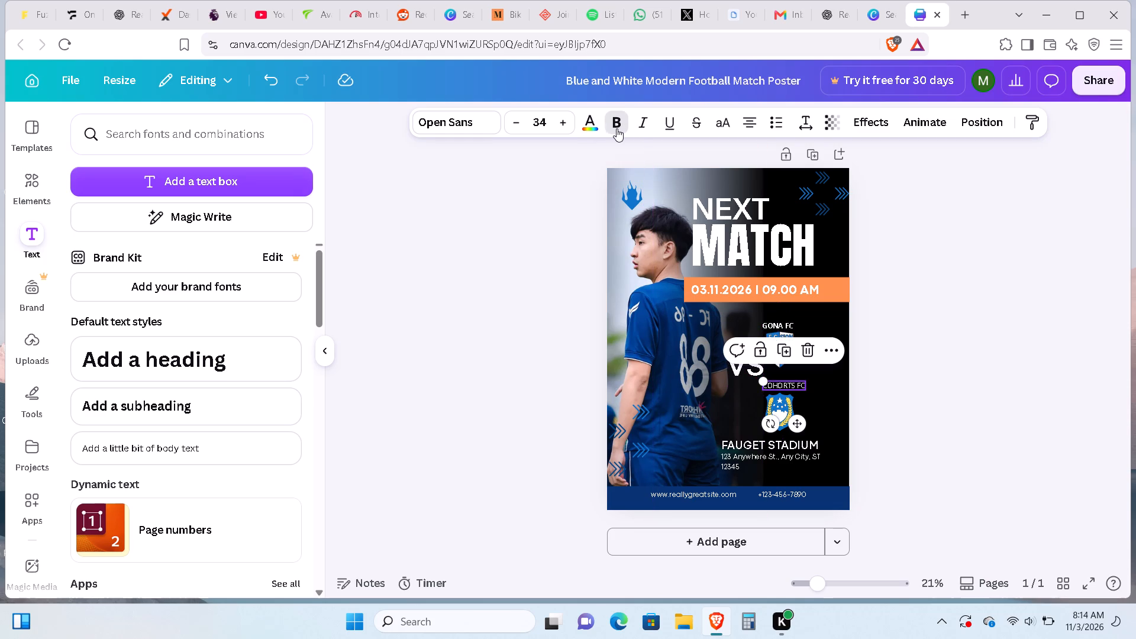
{"action": "left_click", "coordinate": [950, 437]}
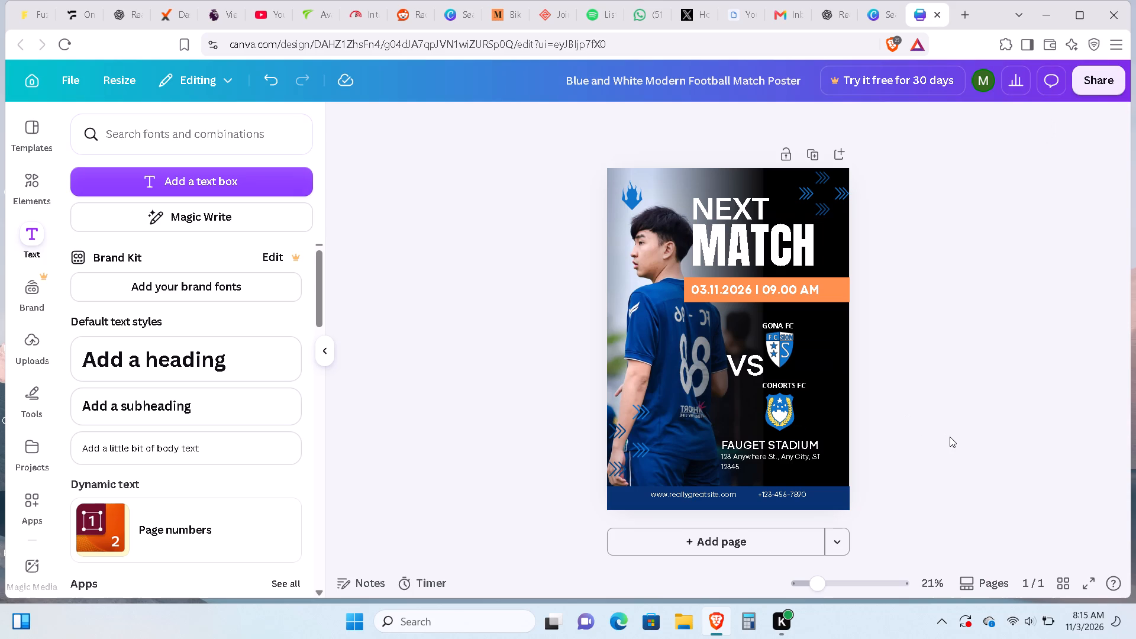
Replace the FAUGET STADIUM venue text with PWANI UNI GROUNDS.
{"action": "left_click", "coordinate": [788, 440]}
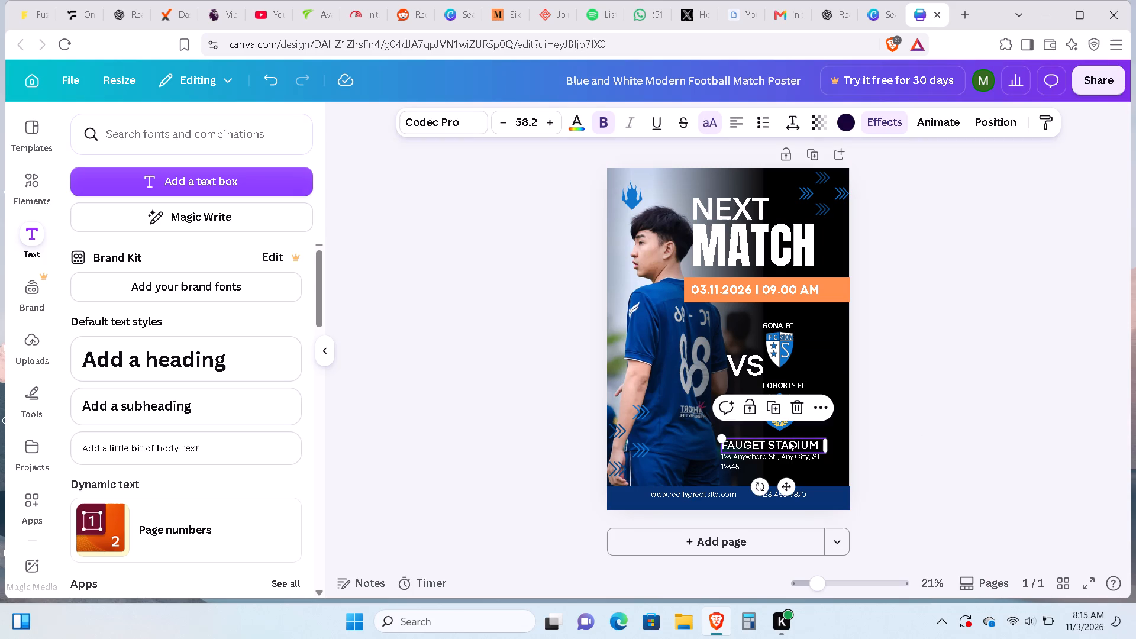
{"action": "left_click", "coordinate": [788, 440]}
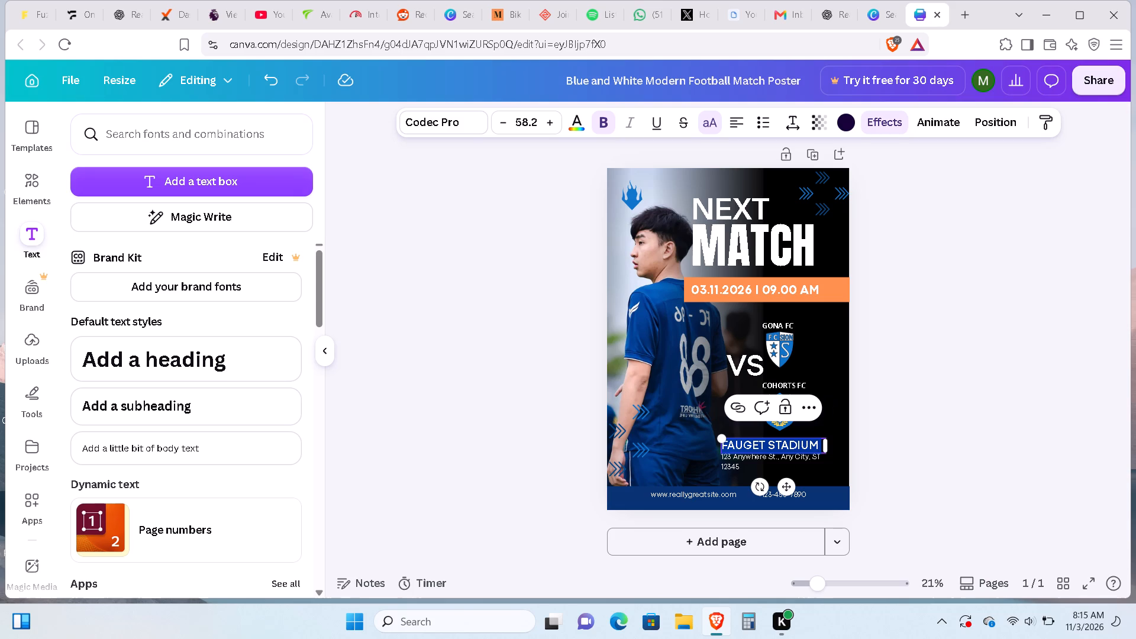
{"action": "type", "text": "PWA"}
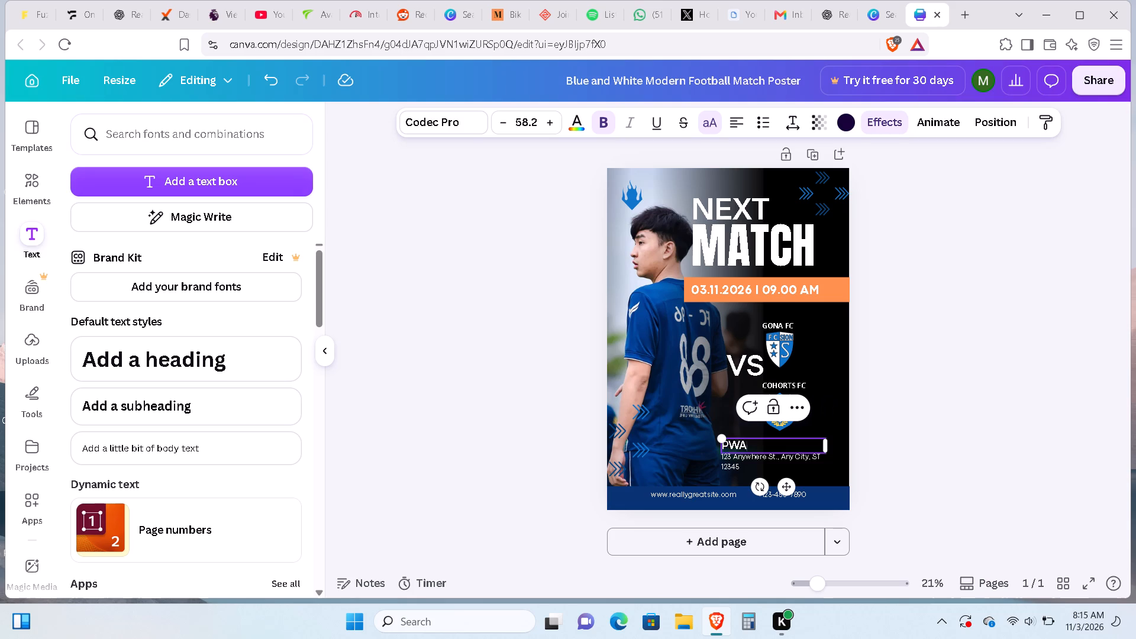
{"action": "type", "text": "NI UNI"}
{"action": "key", "text": "space"}
{"action": "key", "text": "g"}
{"action": "key", "text": "r"}
{"action": "type", "text": "OUNDS"}
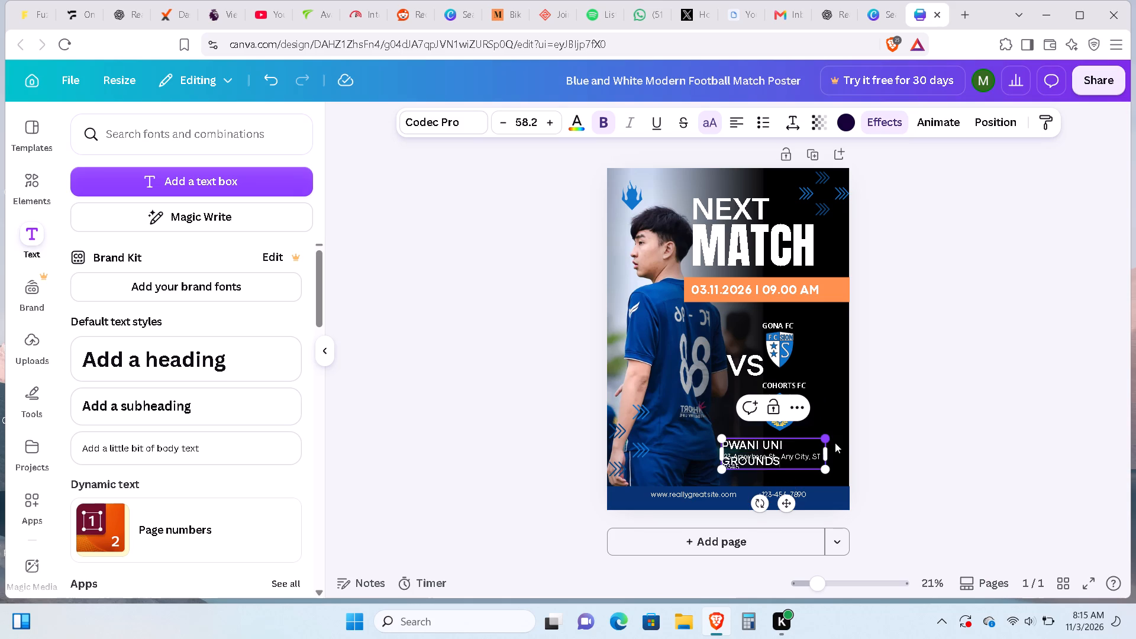
Widen the PWANI UNI GROUNDS text box to about 23.4 so the venue fits on one line, and deselect it.
{"action": "left_click_drag", "start_coordinate": [829, 450], "coordinate": [841, 445]}
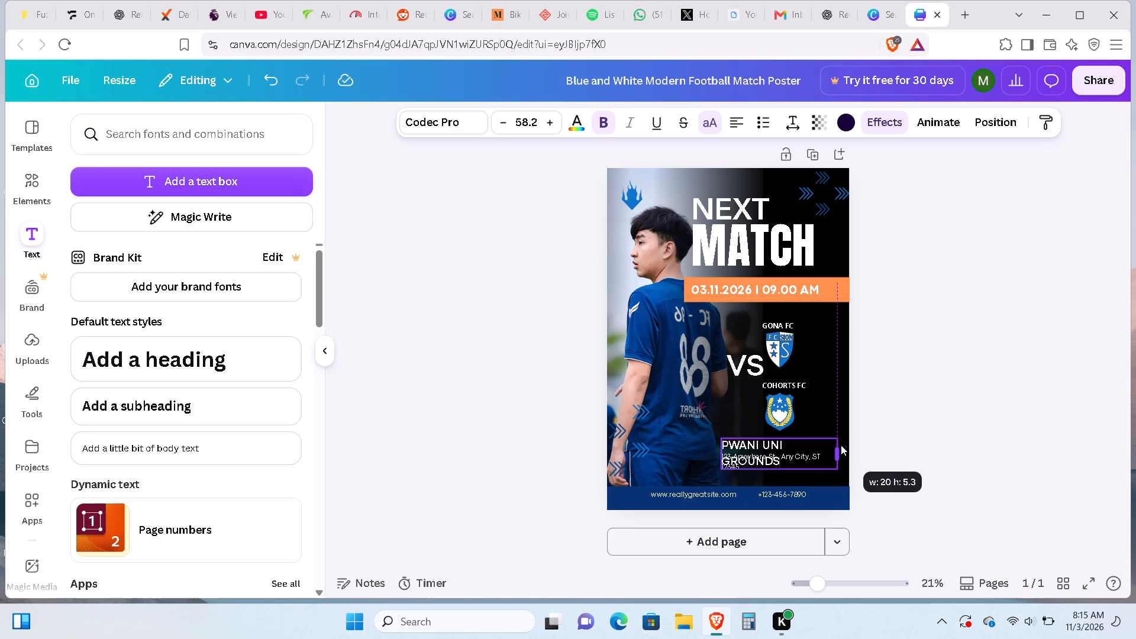
{"action": "left_click_drag", "start_coordinate": [841, 445], "coordinate": [860, 440]}
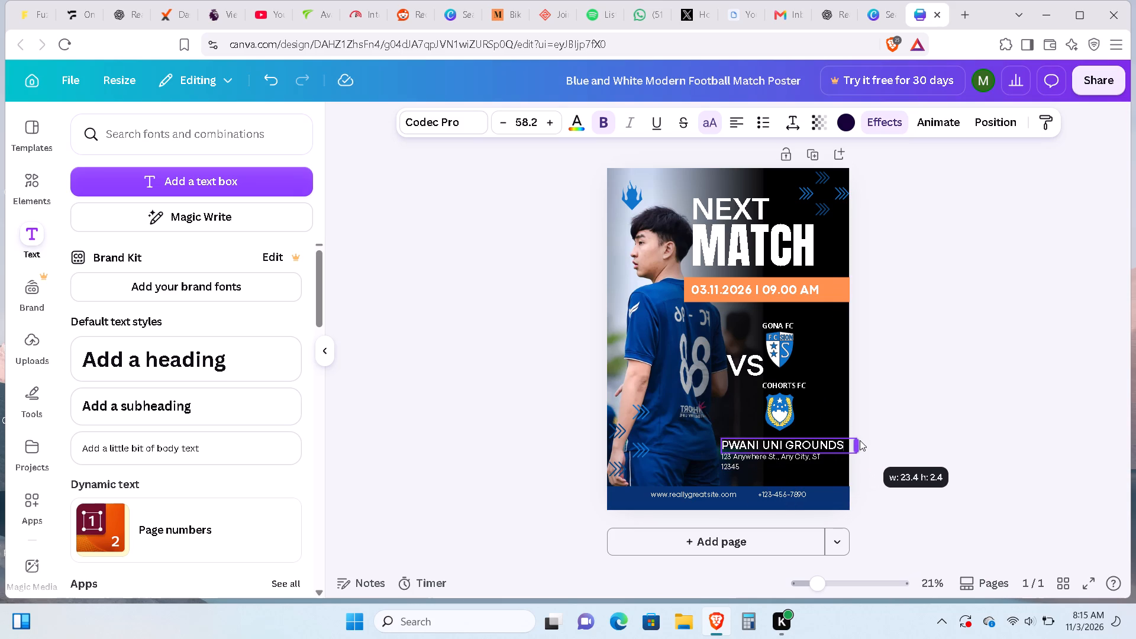
{"action": "left_click_drag", "start_coordinate": [860, 440], "coordinate": [859, 440]}
{"action": "left_click", "coordinate": [922, 412]}
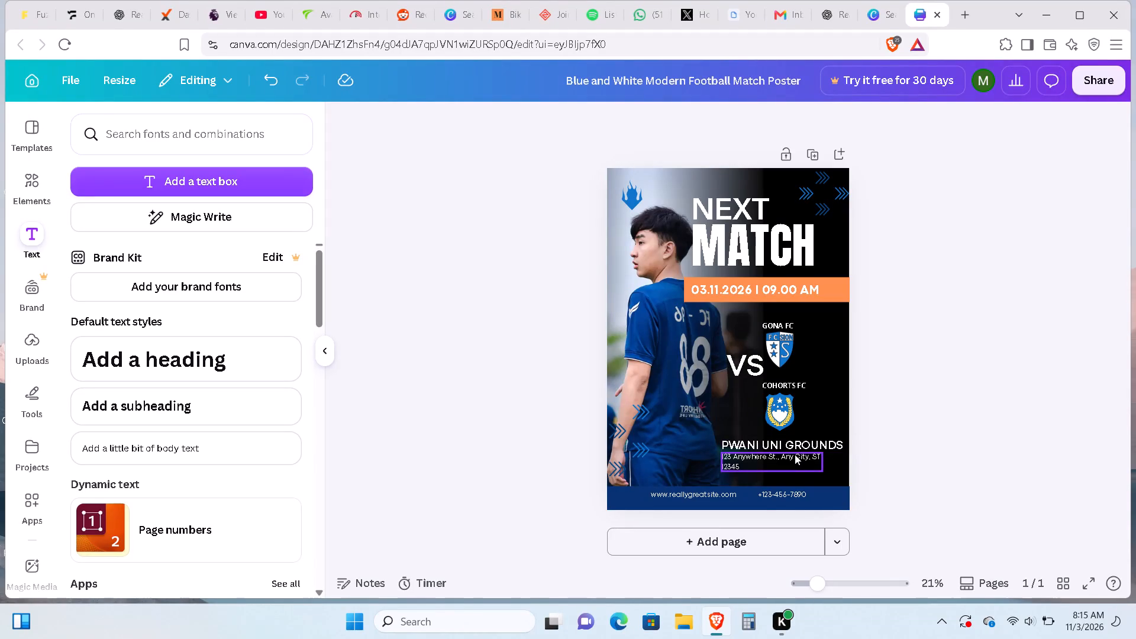
Delete the placeholder street address below the venue name.
{"action": "left_click", "coordinate": [795, 454]}
{"action": "left_click", "coordinate": [800, 425]}
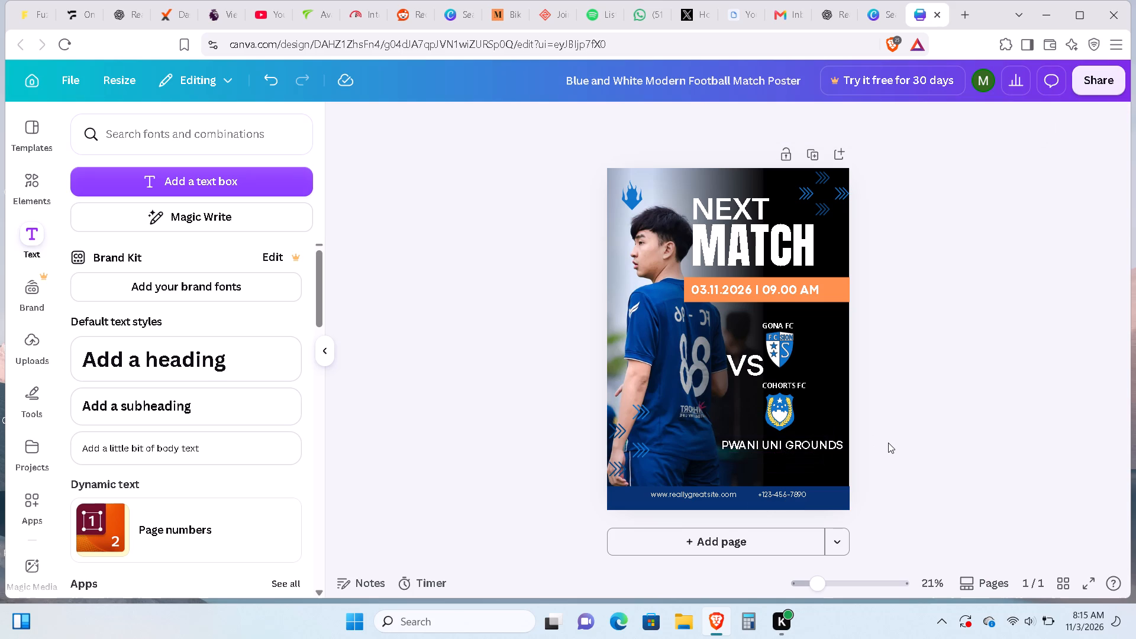
Move the PWANI UNI GROUNDS text down into the freed space, closer to the blue footer band.
{"action": "left_click_drag", "start_coordinate": [824, 446], "coordinate": [820, 457]}
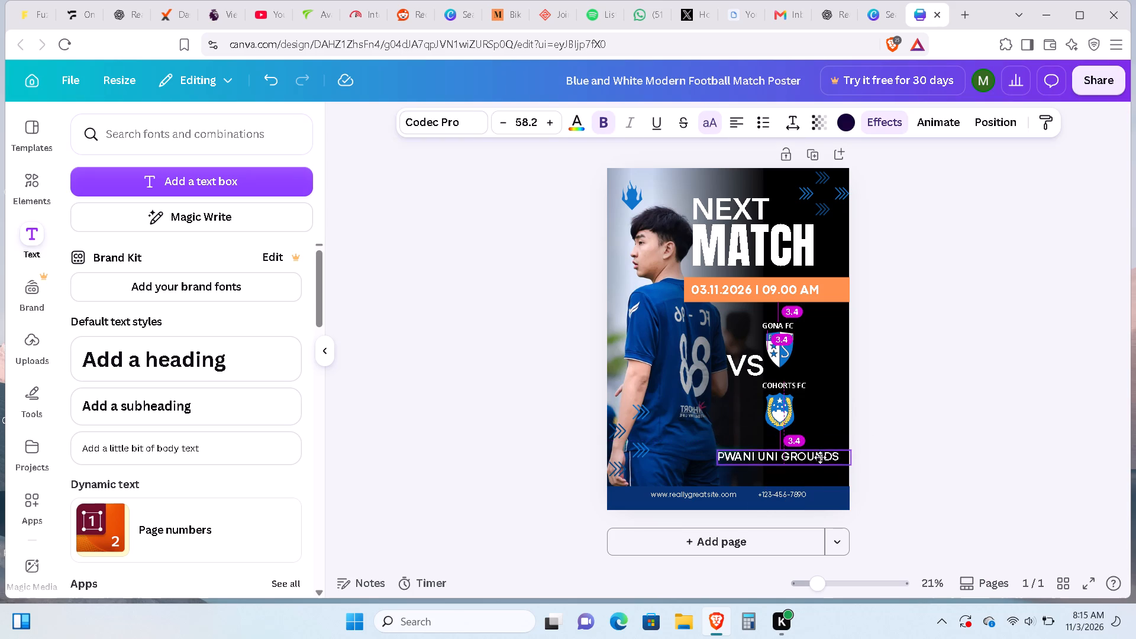
{"action": "left_click_drag", "start_coordinate": [820, 457], "coordinate": [819, 461]}
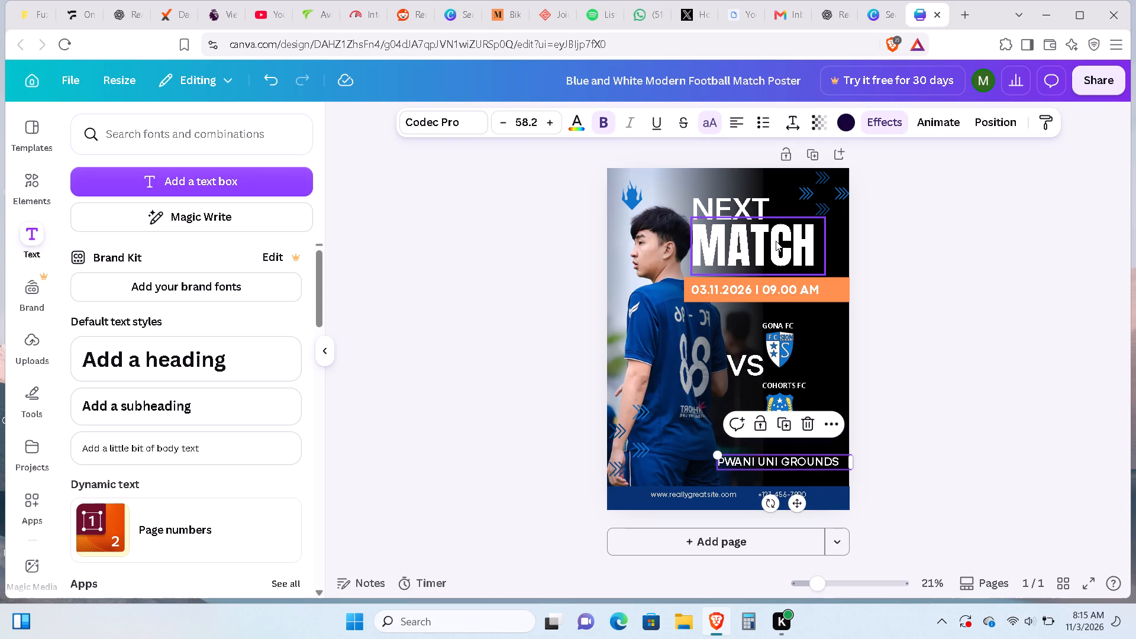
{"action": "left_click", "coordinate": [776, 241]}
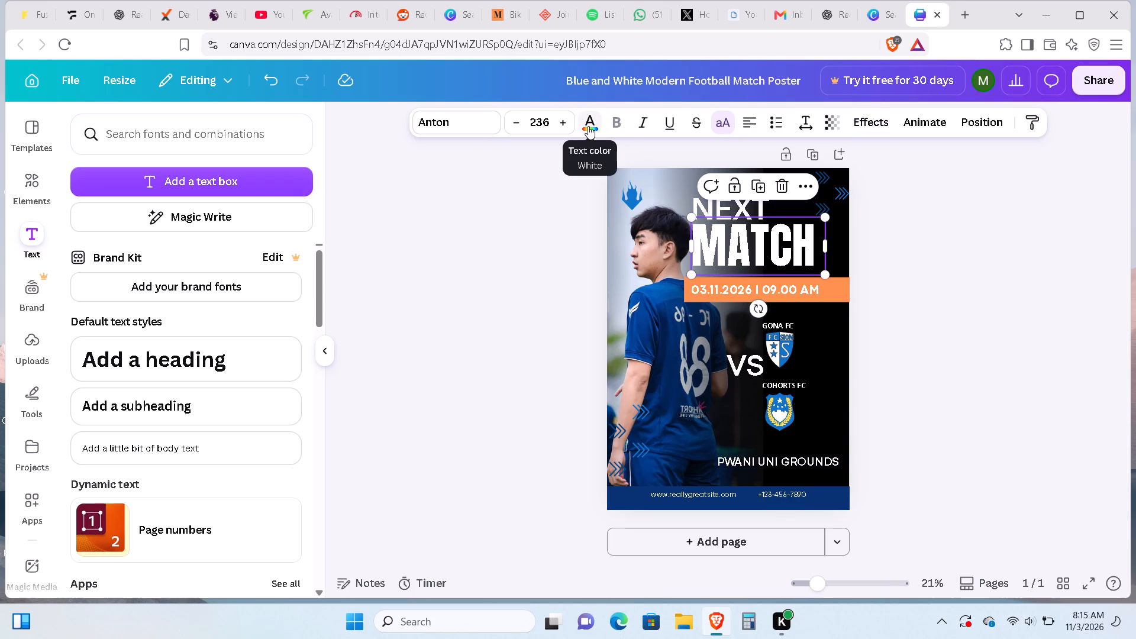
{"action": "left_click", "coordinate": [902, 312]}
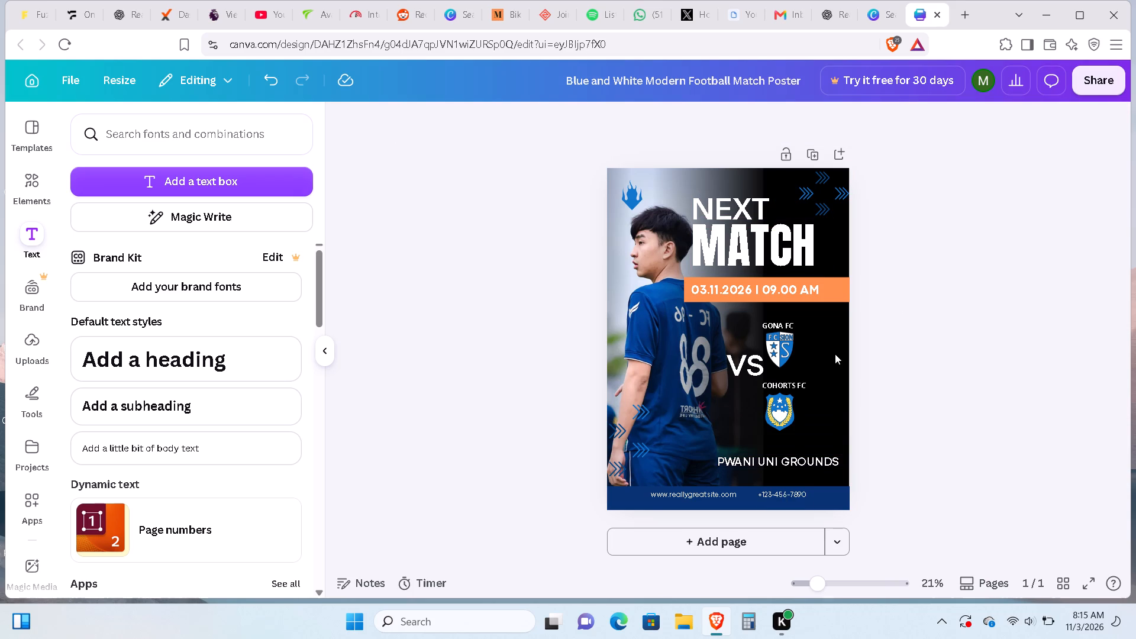
Shift the lower crest slightly to the right beneath the COHORTS FC name.
{"action": "left_click_drag", "start_coordinate": [783, 401], "coordinate": [789, 402]}
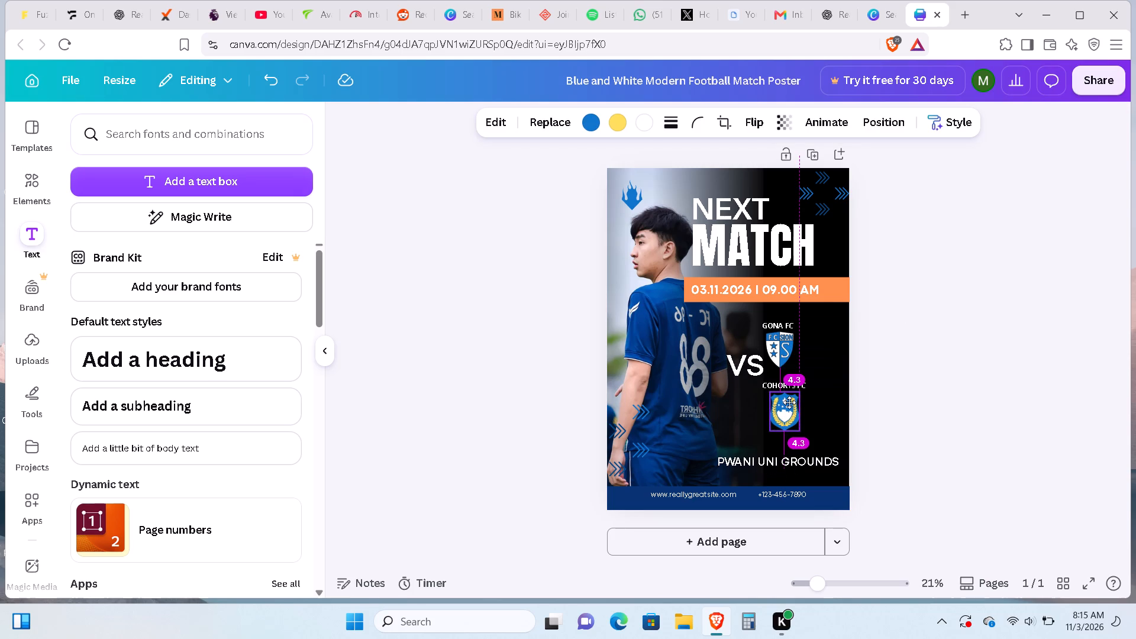
{"action": "left_click_drag", "start_coordinate": [789, 402], "coordinate": [791, 402]}
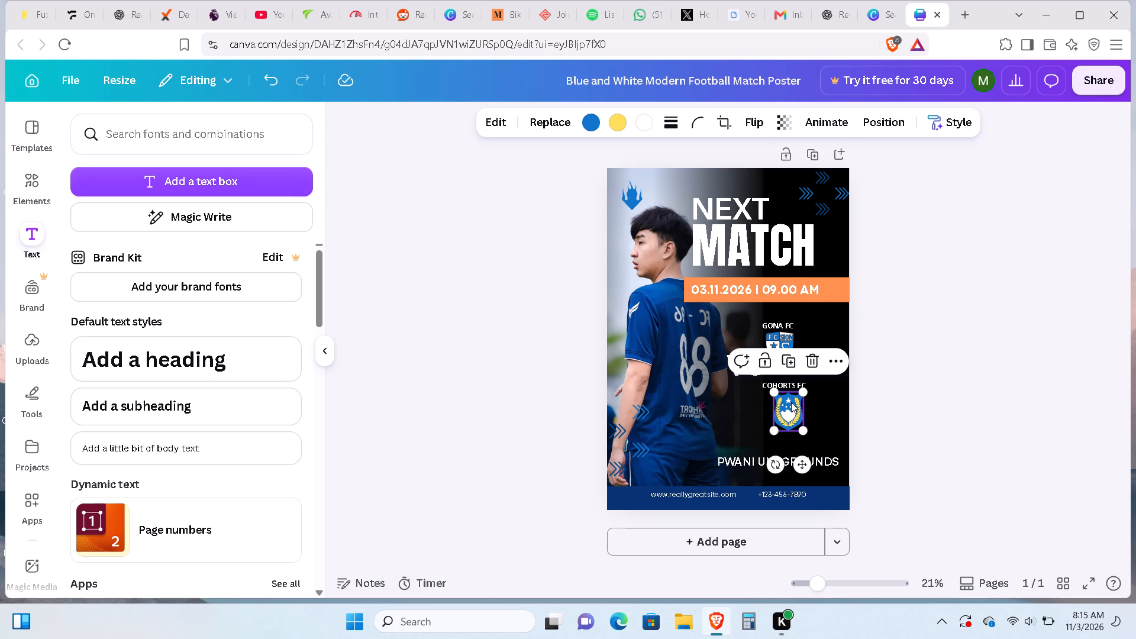
Shift the upper crest slightly to the right so it lines up above the lower crest, and deselect it.
{"action": "left_click_drag", "start_coordinate": [784, 339], "coordinate": [786, 339]}
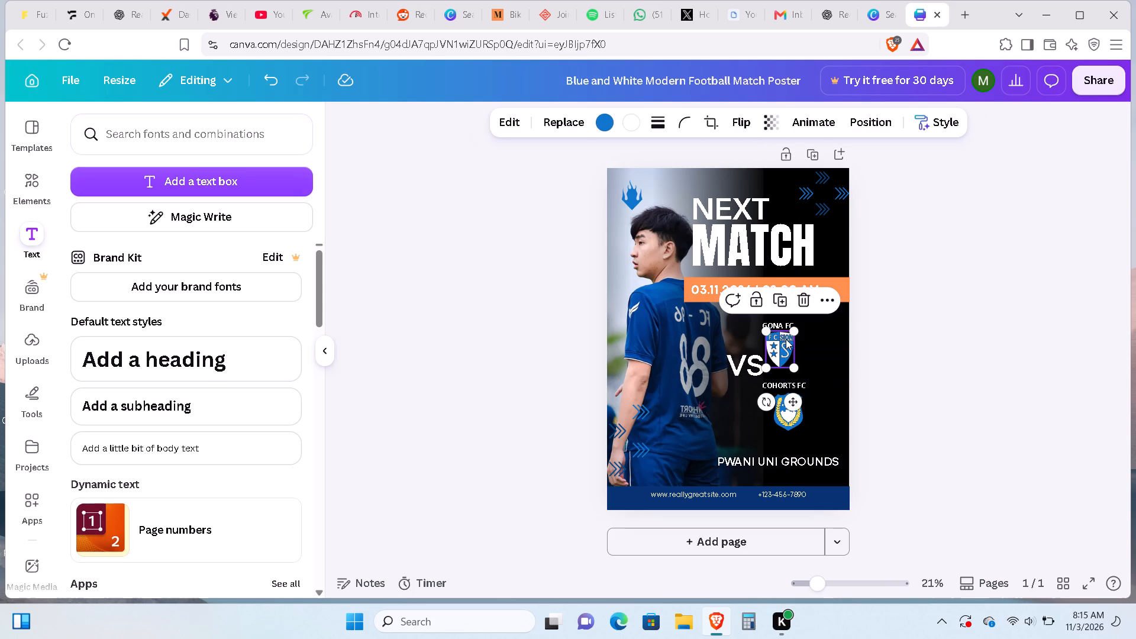
{"action": "left_click_drag", "start_coordinate": [786, 339], "coordinate": [790, 339]}
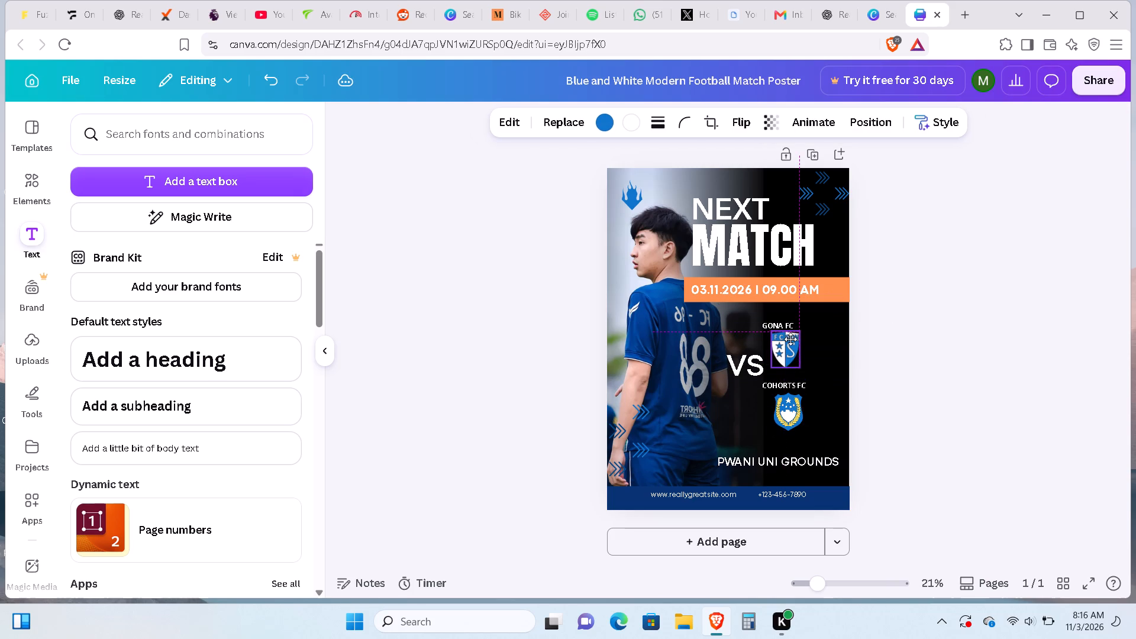
{"action": "left_click_drag", "start_coordinate": [790, 339], "coordinate": [791, 339]}
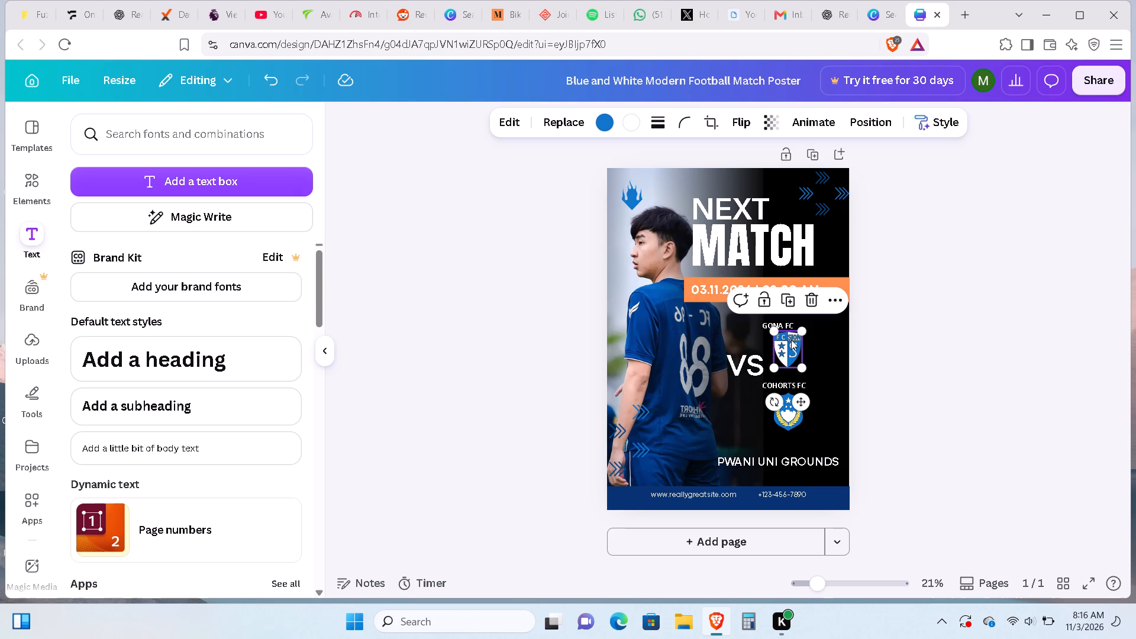
{"action": "left_click", "coordinate": [889, 334]}
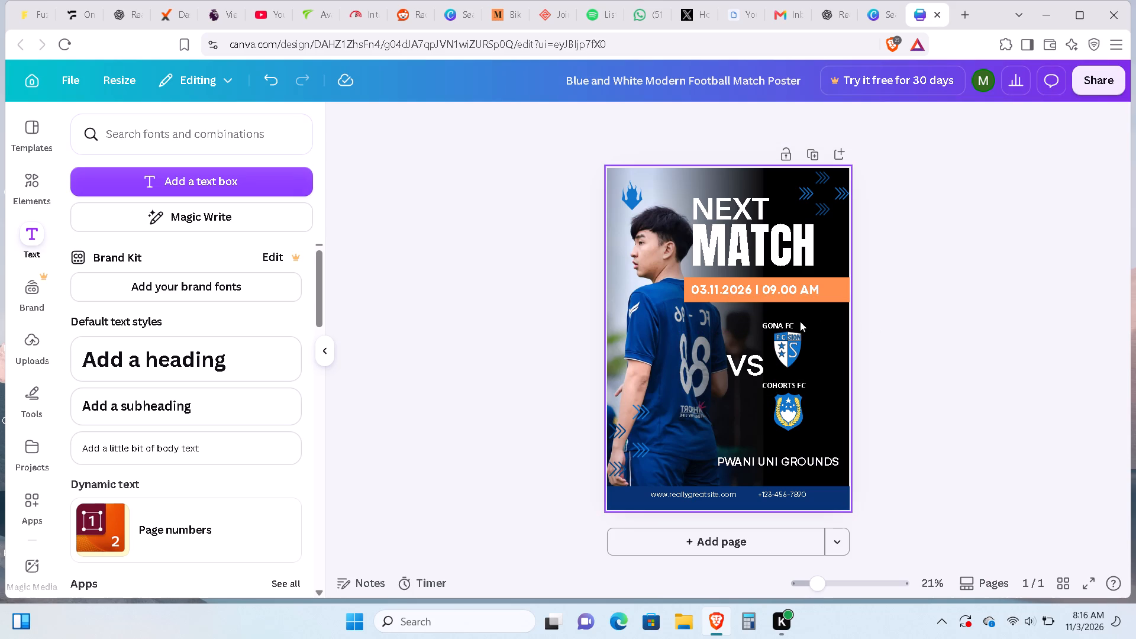
Move the GONA FC label slightly up and to the right, just above the upper crest, and deselect it.
{"action": "left_click", "coordinate": [783, 321]}
{"action": "left_click_drag", "start_coordinate": [783, 322], "coordinate": [788, 319]}
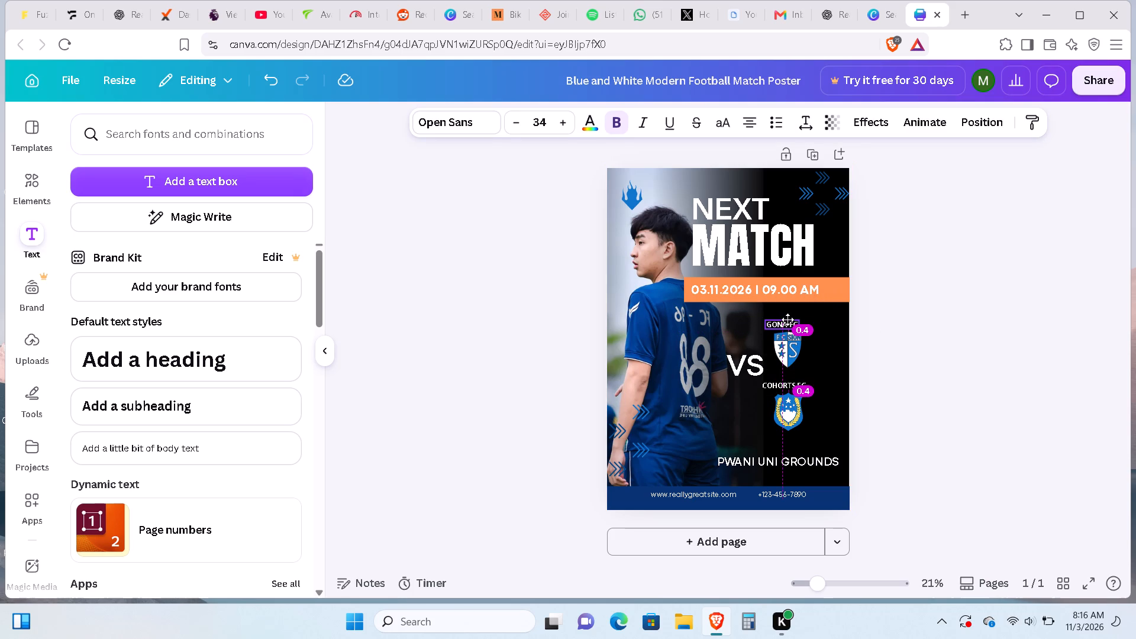
{"action": "left_click_drag", "start_coordinate": [788, 319], "coordinate": [789, 318]}
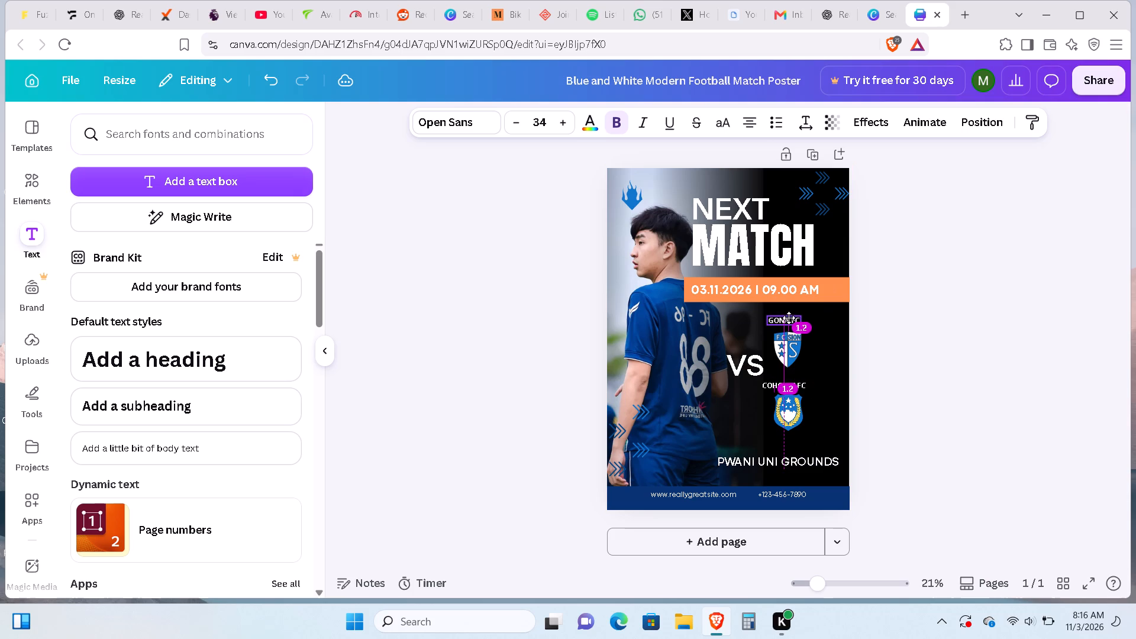
{"action": "left_click_drag", "start_coordinate": [789, 318], "coordinate": [789, 319]}
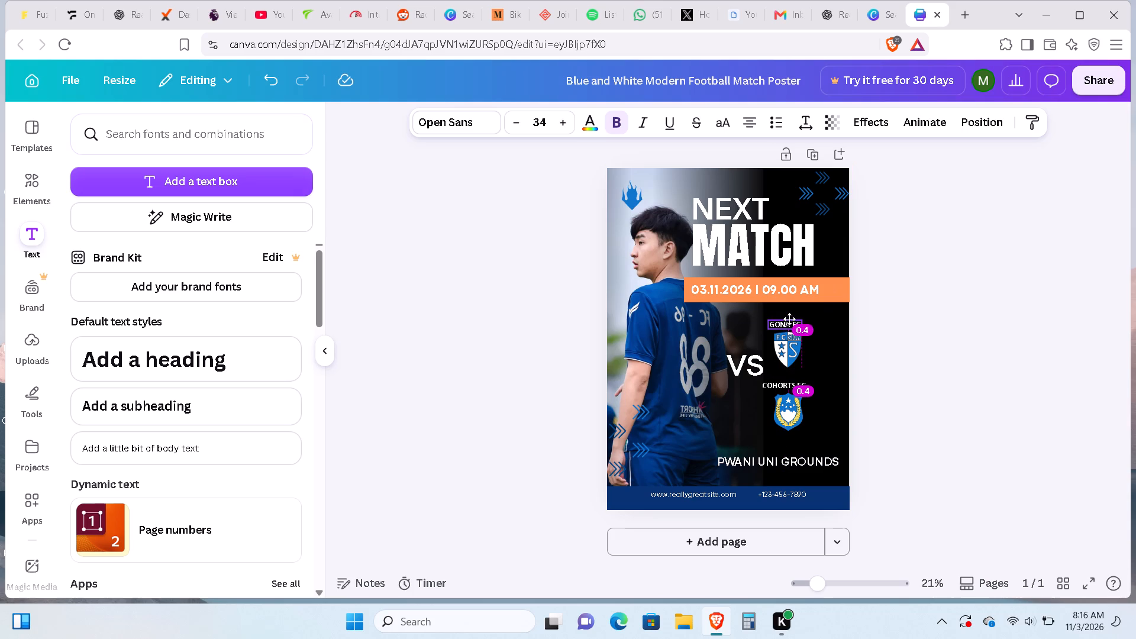
{"action": "left_click_drag", "start_coordinate": [789, 319], "coordinate": [790, 318]}
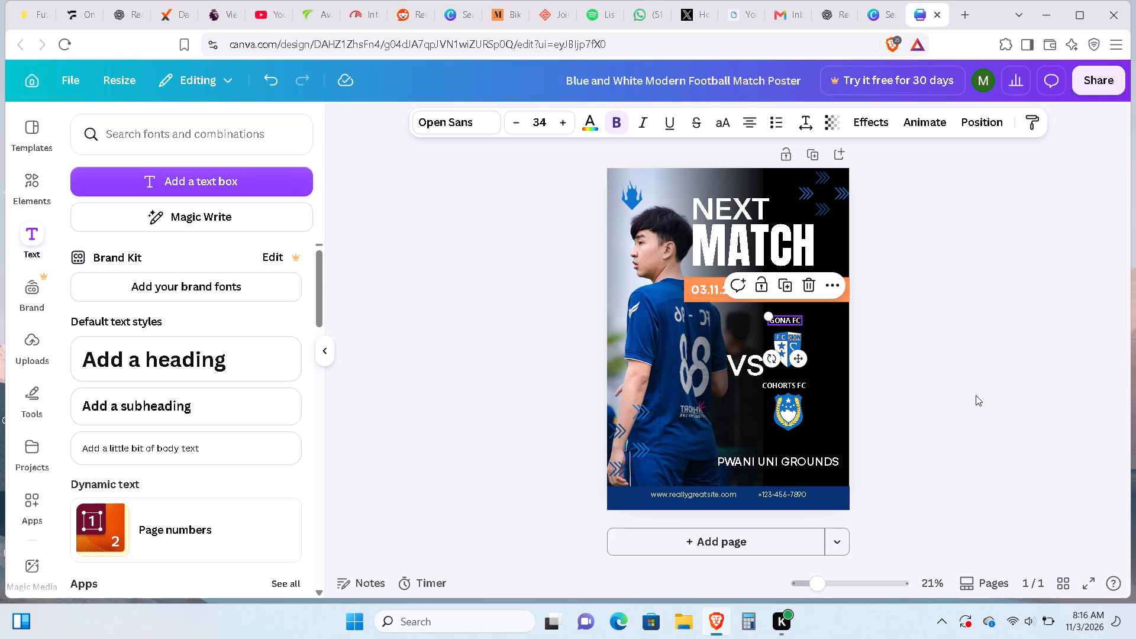
{"action": "left_click", "coordinate": [977, 396]}
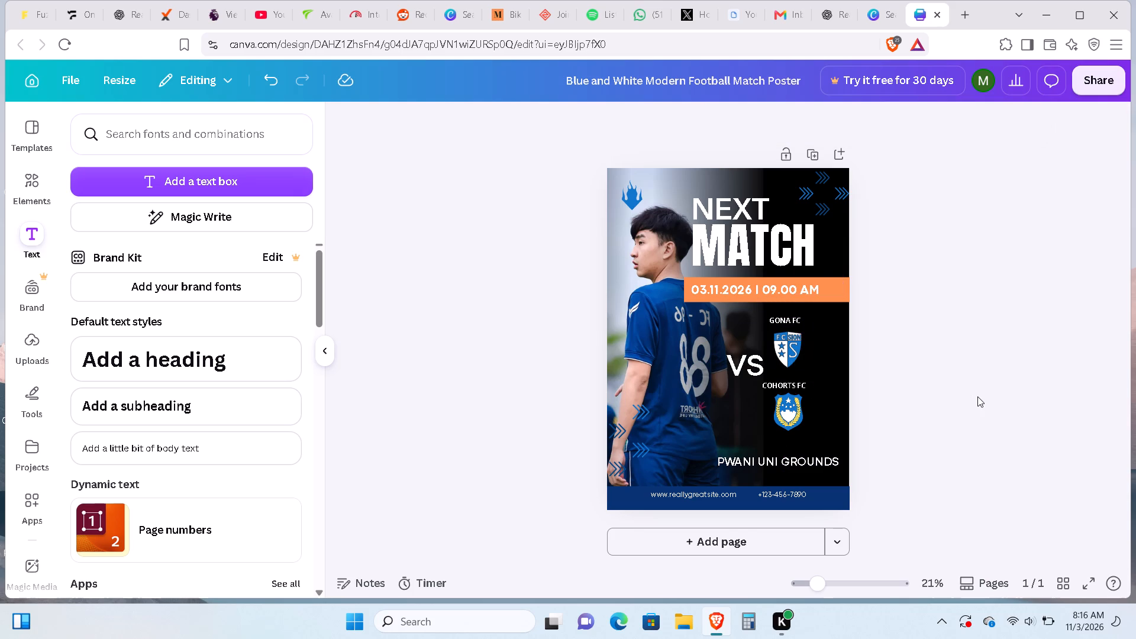
Shift the COHORTS FC label slightly to the right so it is centred above the lower crest, and deselect it.
{"action": "left_click", "coordinate": [796, 381]}
{"action": "left_click", "coordinate": [787, 383]}
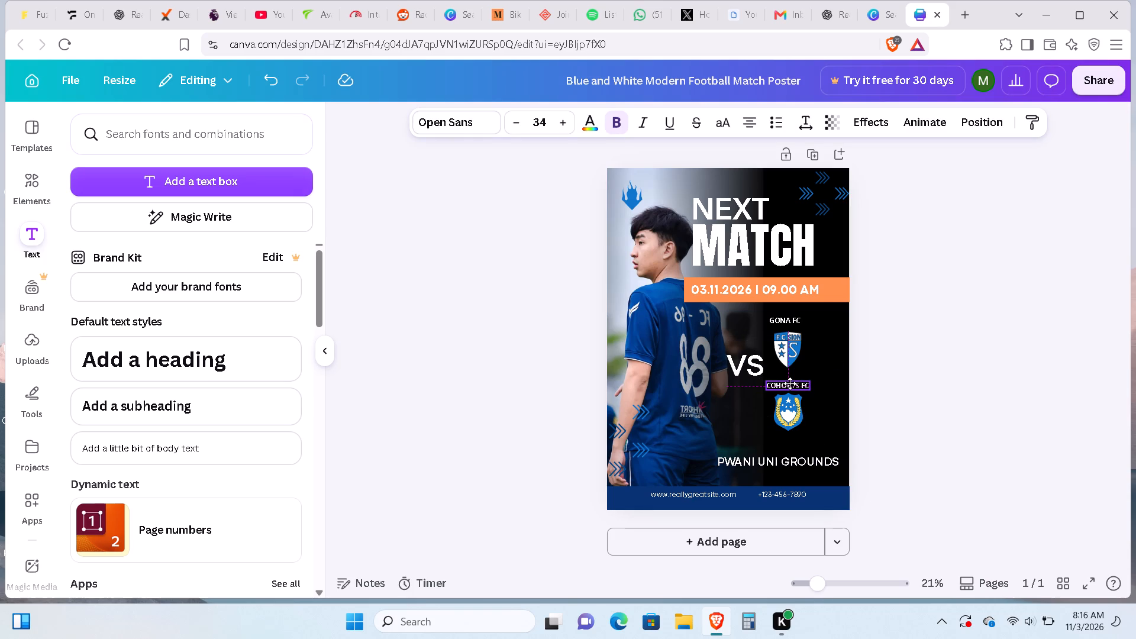
{"action": "left_click", "coordinate": [921, 382]}
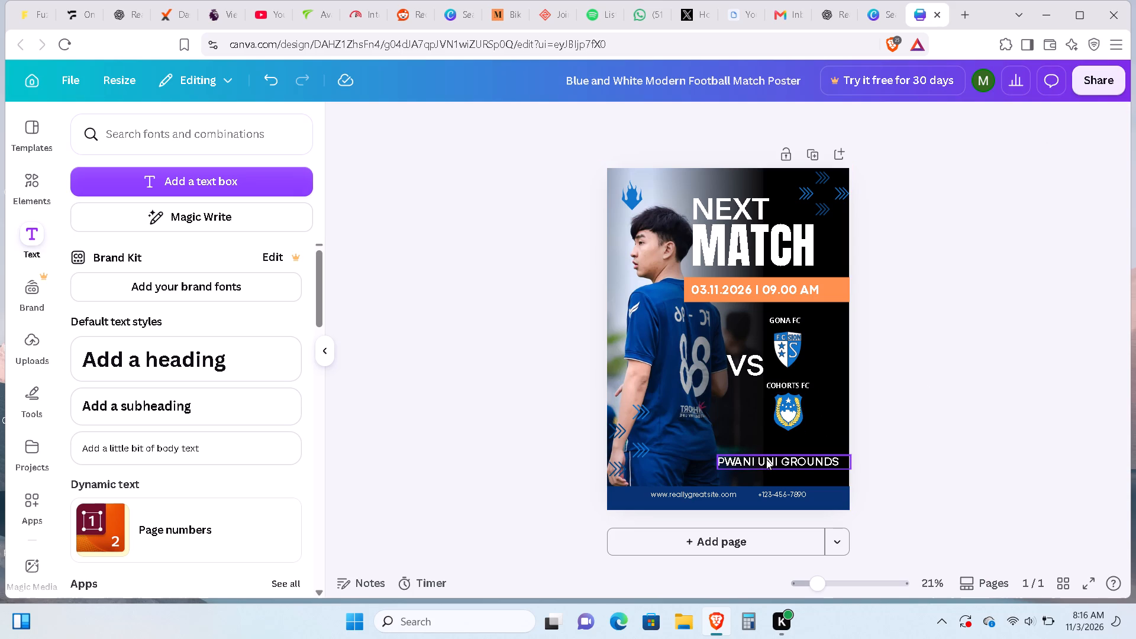
Raise the PWANI UNI GROUNDS text slightly, closer to the lower crest, and deselect it.
{"action": "left_click_drag", "start_coordinate": [766, 460], "coordinate": [765, 457]}
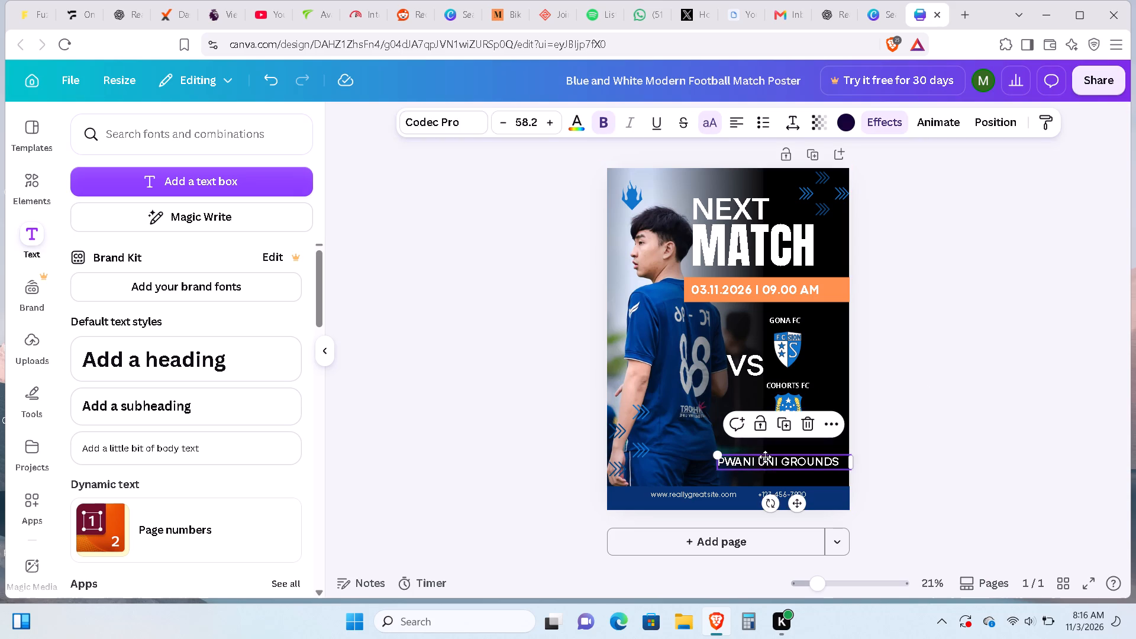
{"action": "left_click_drag", "start_coordinate": [765, 457], "coordinate": [766, 450]}
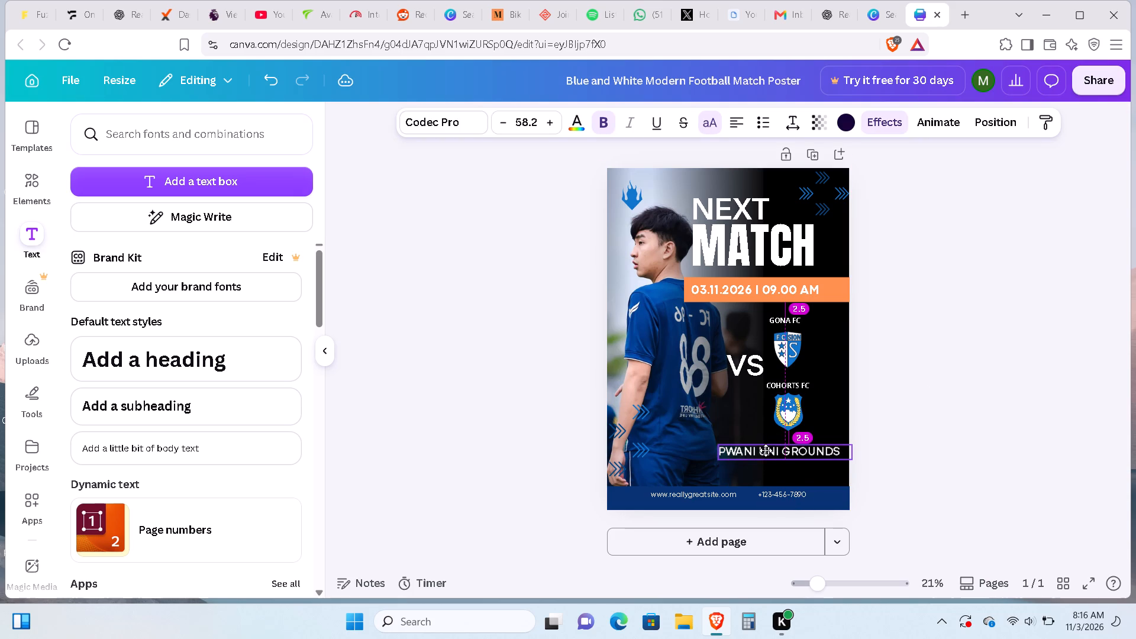
{"action": "left_click_drag", "start_coordinate": [766, 450], "coordinate": [766, 450]}
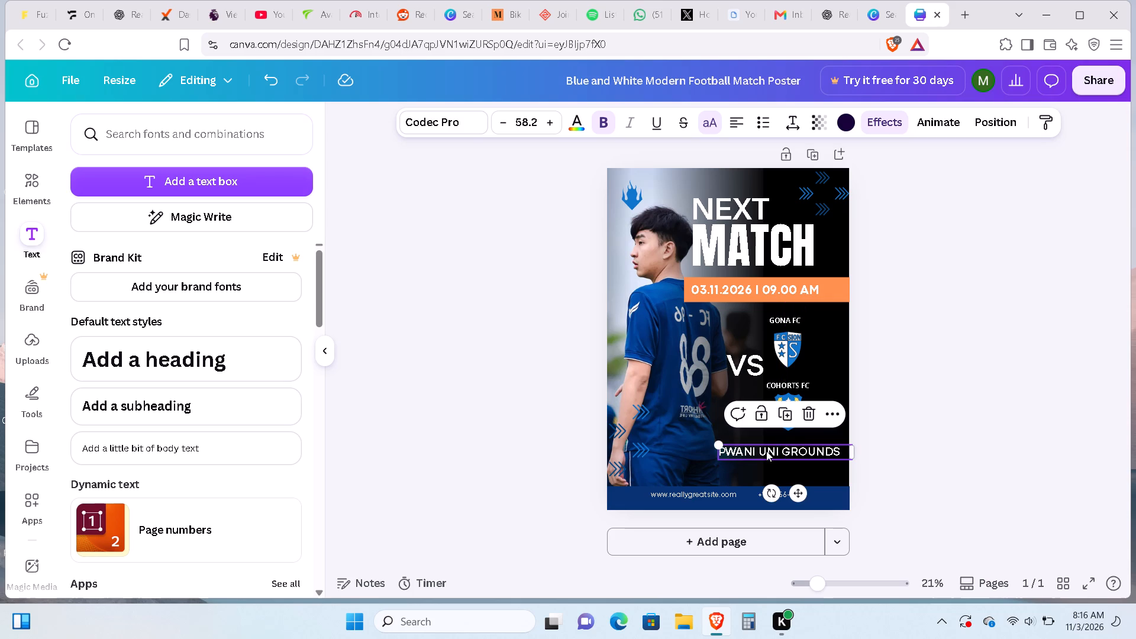
{"action": "left_click", "coordinate": [958, 437]}
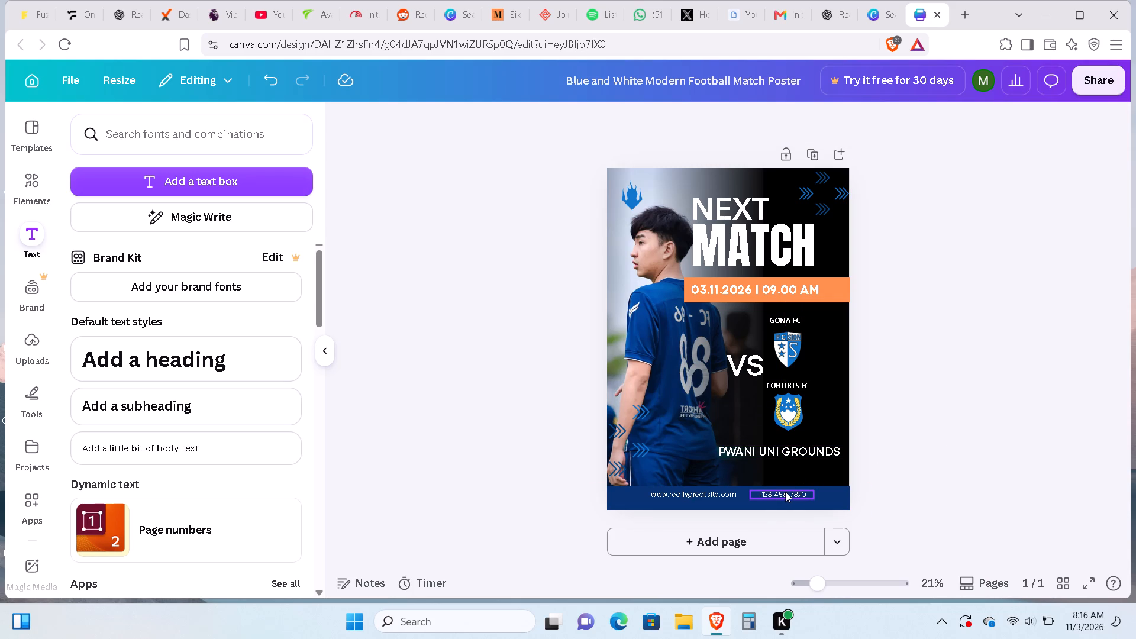
Delete the placeholder phone number and website text from the blue footer band.
{"action": "left_click", "coordinate": [785, 492]}
{"action": "left_click", "coordinate": [802, 464]}
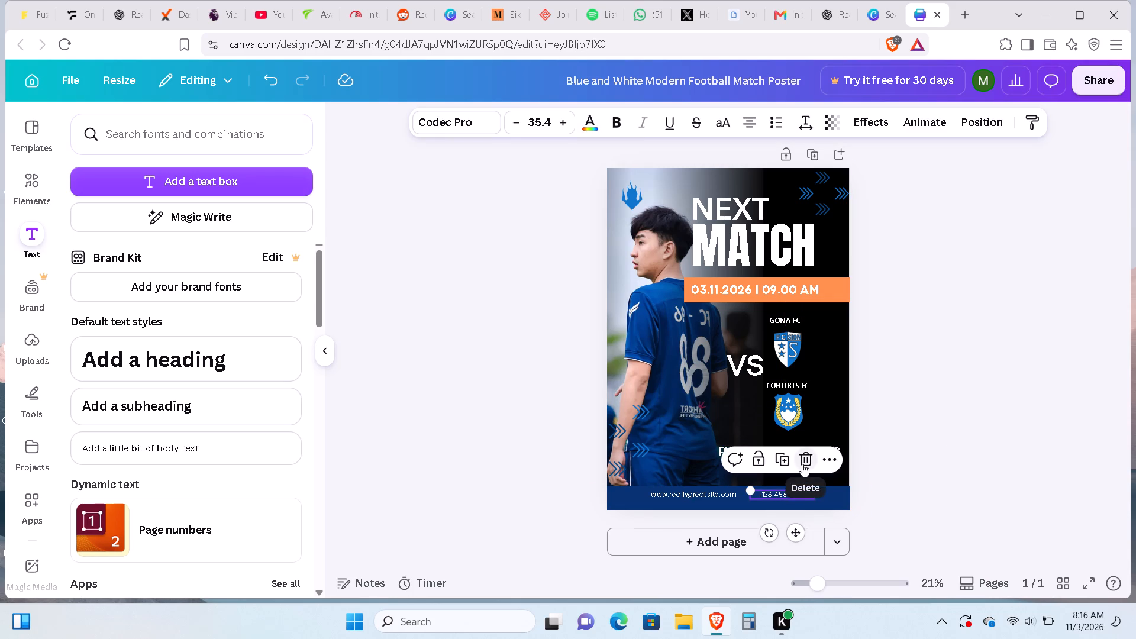
{"action": "left_click", "coordinate": [711, 490]}
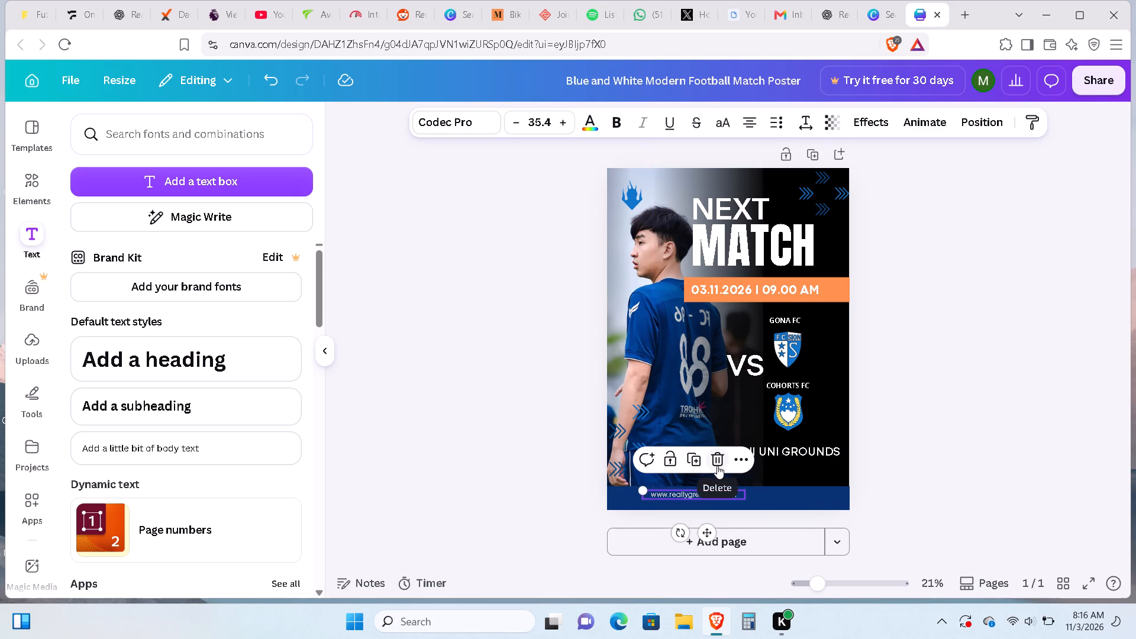
{"action": "left_click", "coordinate": [717, 465]}
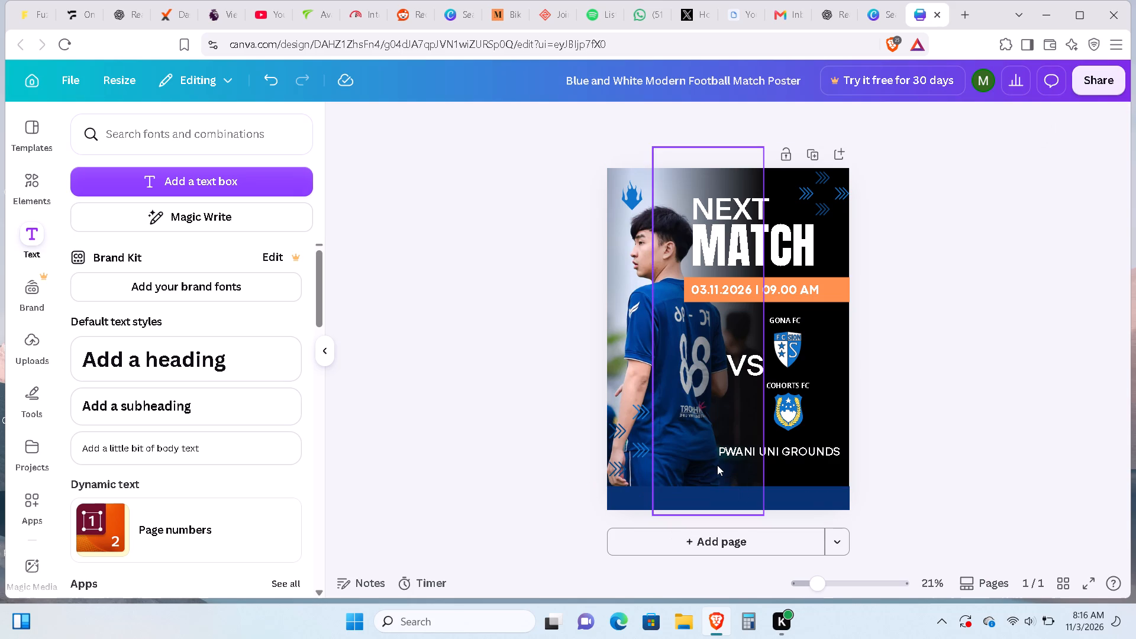
Add the uploaded azamtv logo to the poster and shrink it to a small, slightly wide rectangle about 4.1 high.
{"action": "left_click", "coordinate": [33, 334]}
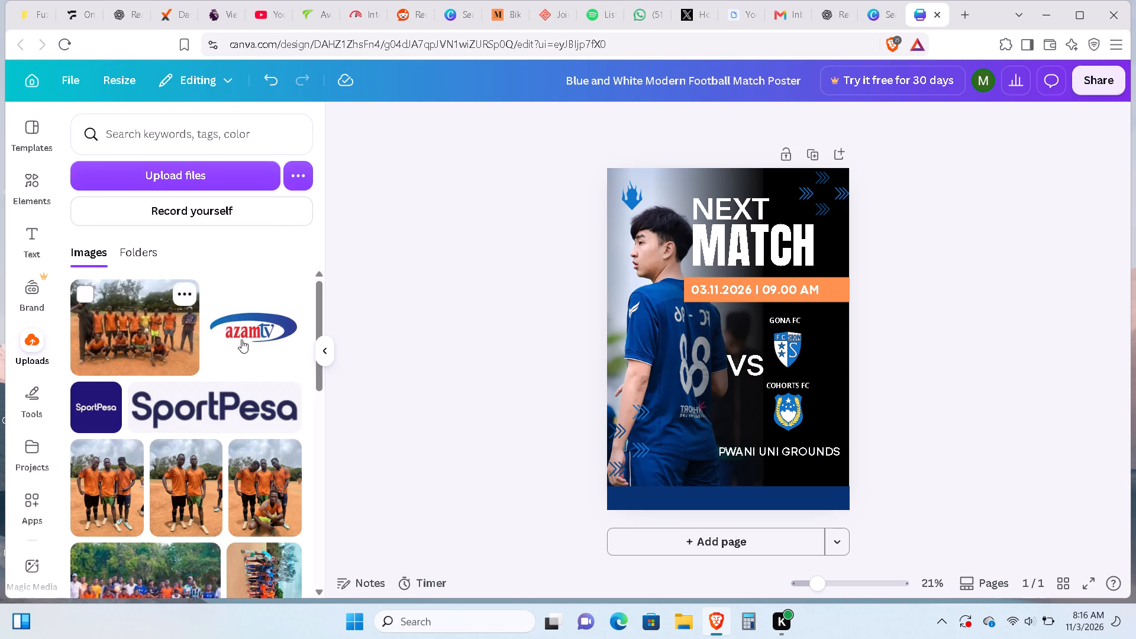
{"action": "left_click", "coordinate": [246, 343]}
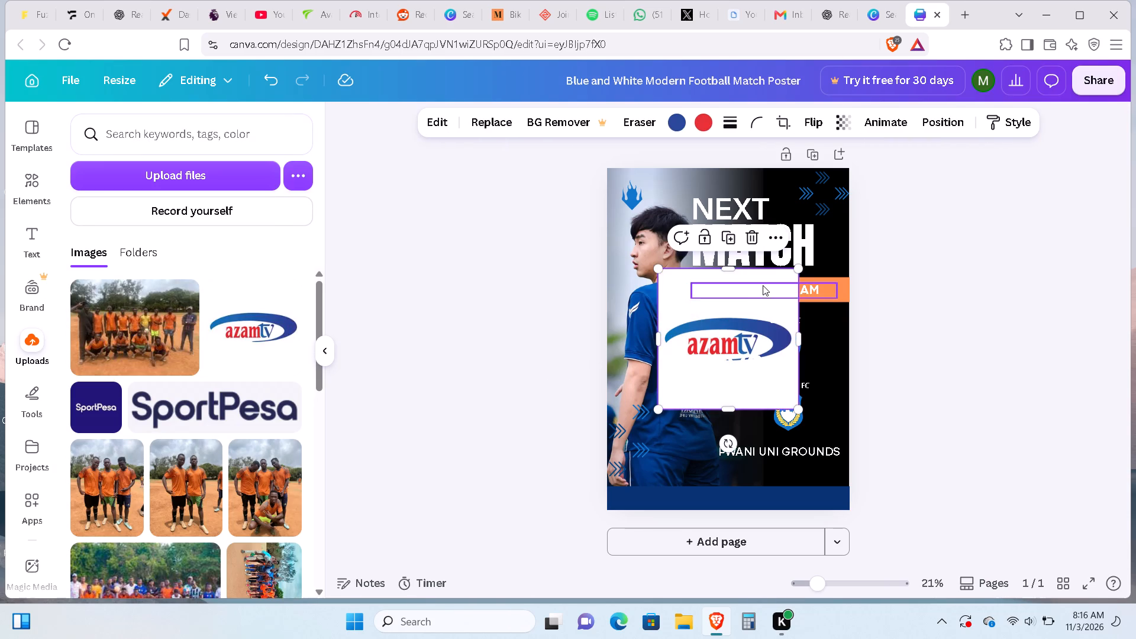
{"action": "left_click_drag", "start_coordinate": [796, 268], "coordinate": [788, 282]}
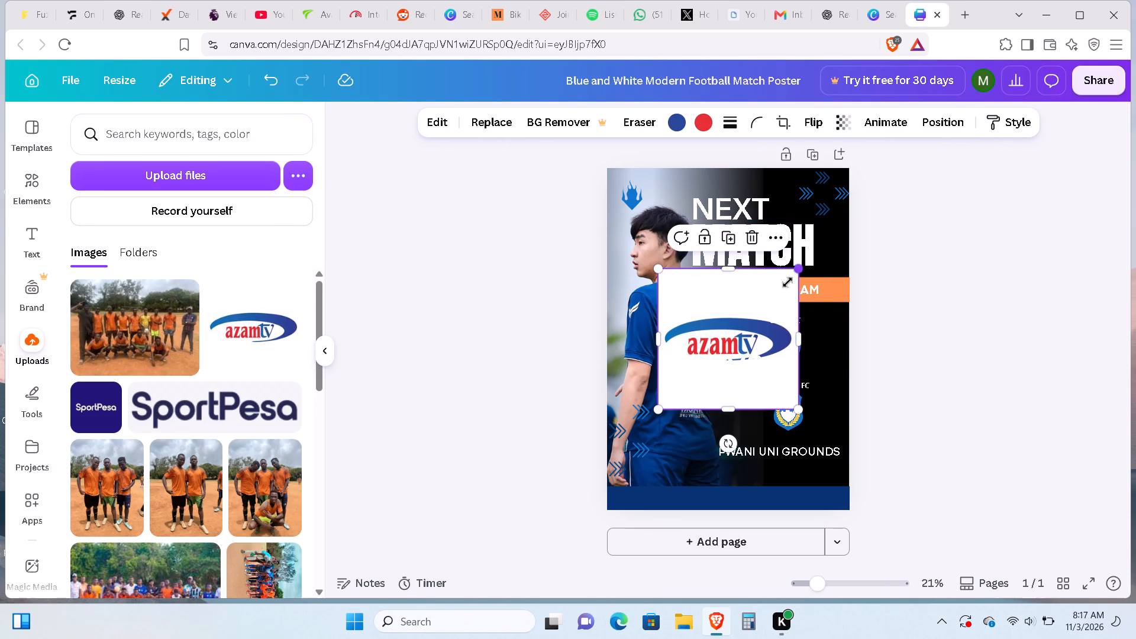
{"action": "left_click_drag", "start_coordinate": [788, 282], "coordinate": [704, 406]}
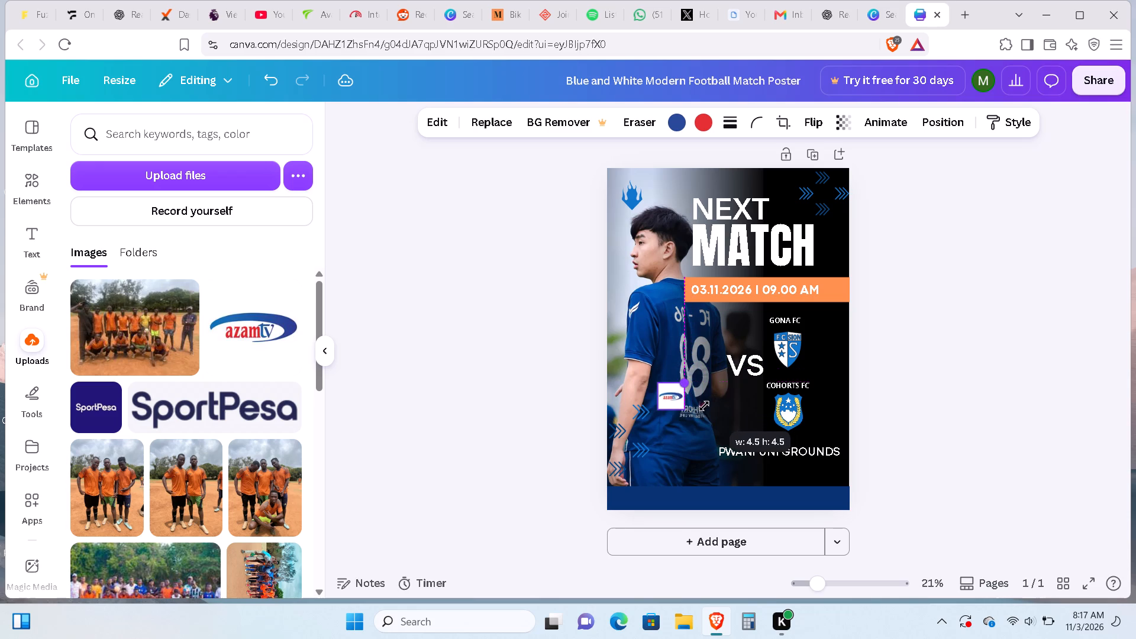
{"action": "left_click_drag", "start_coordinate": [704, 406], "coordinate": [702, 406]}
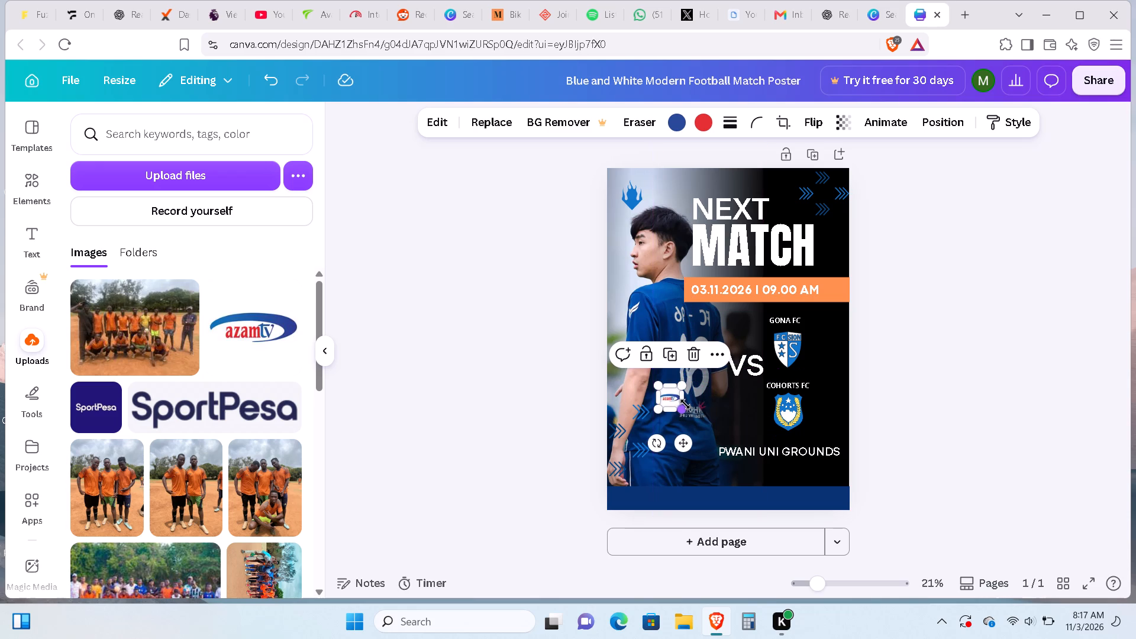
{"action": "left_click_drag", "start_coordinate": [685, 398], "coordinate": [690, 398]}
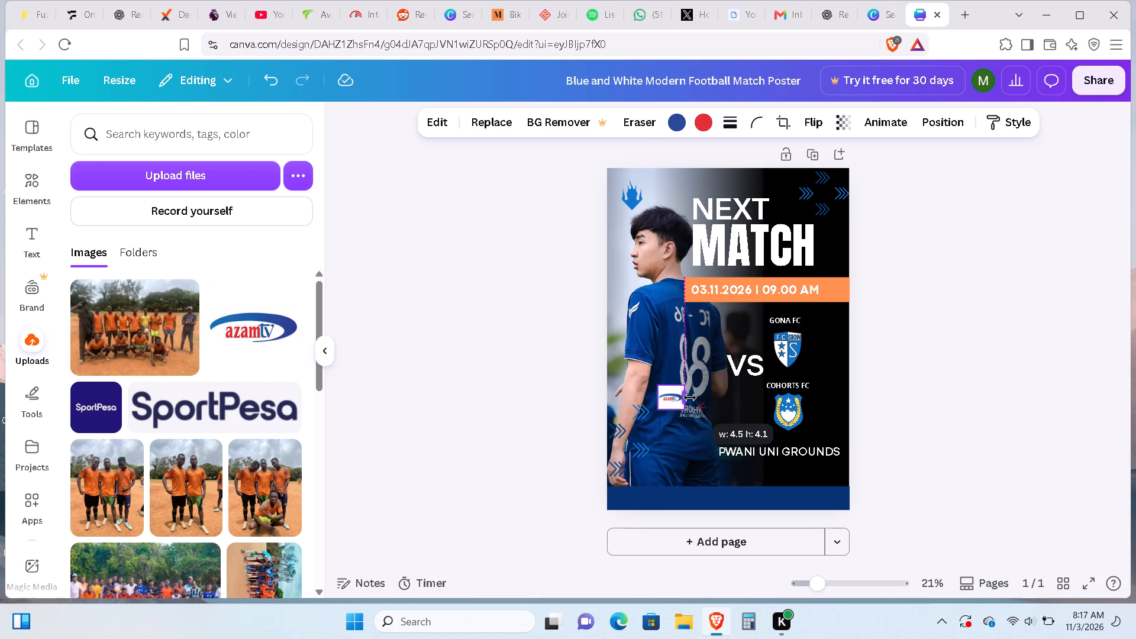
{"action": "left_click_drag", "start_coordinate": [690, 398], "coordinate": [695, 397]}
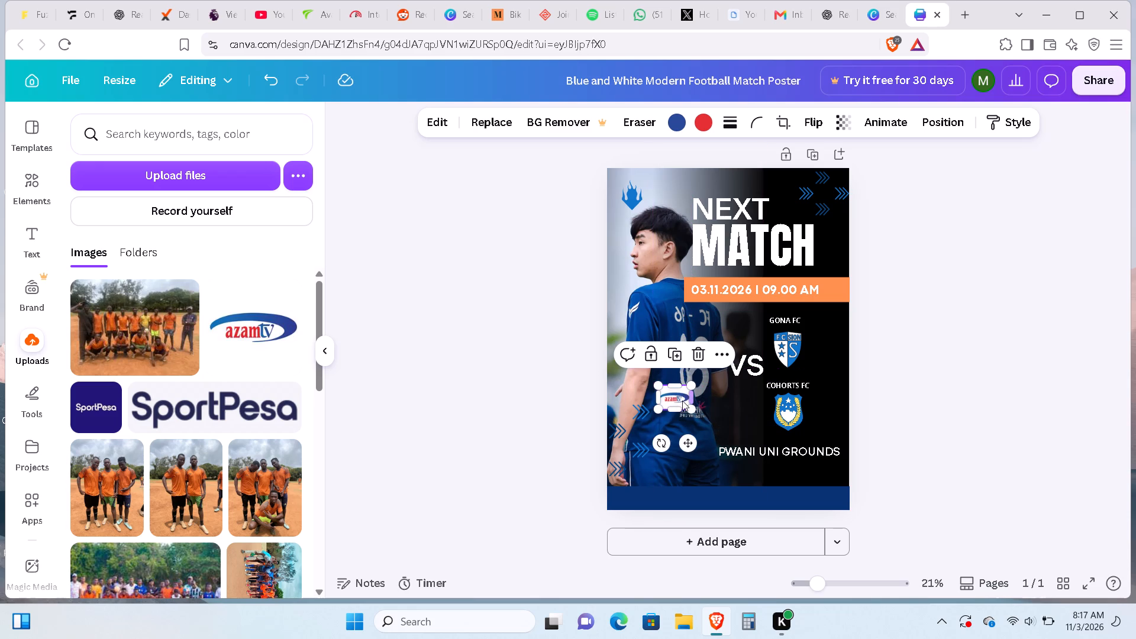
Move the azamtv logo into the blue footer band near its right end, and deselect it.
{"action": "left_click_drag", "start_coordinate": [679, 399], "coordinate": [794, 477]}
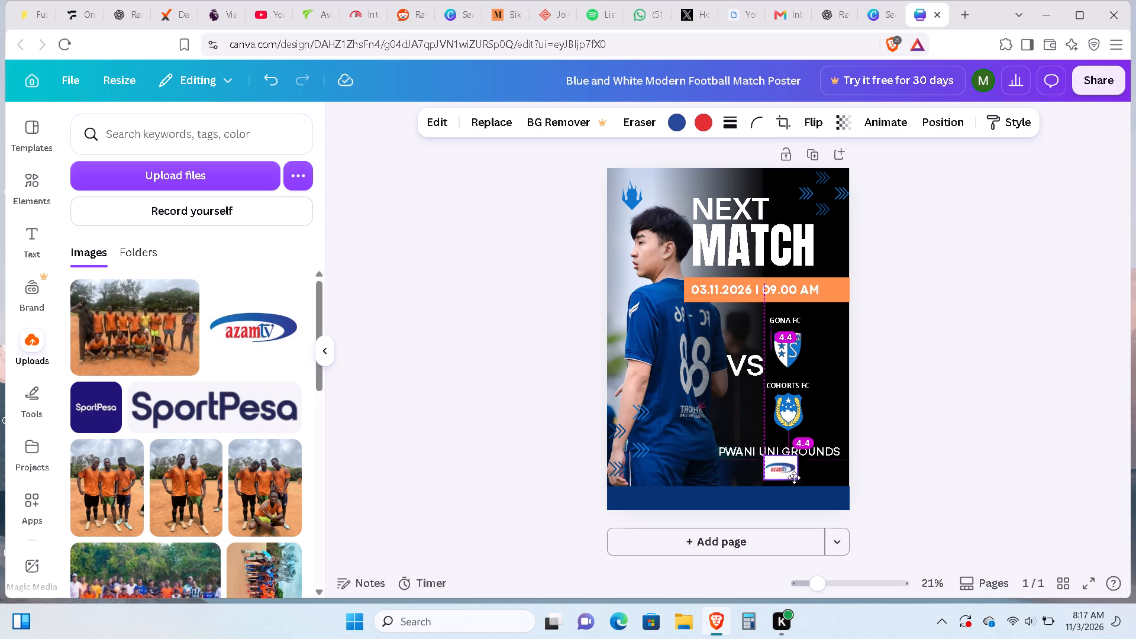
{"action": "left_click_drag", "start_coordinate": [794, 477], "coordinate": [823, 498]}
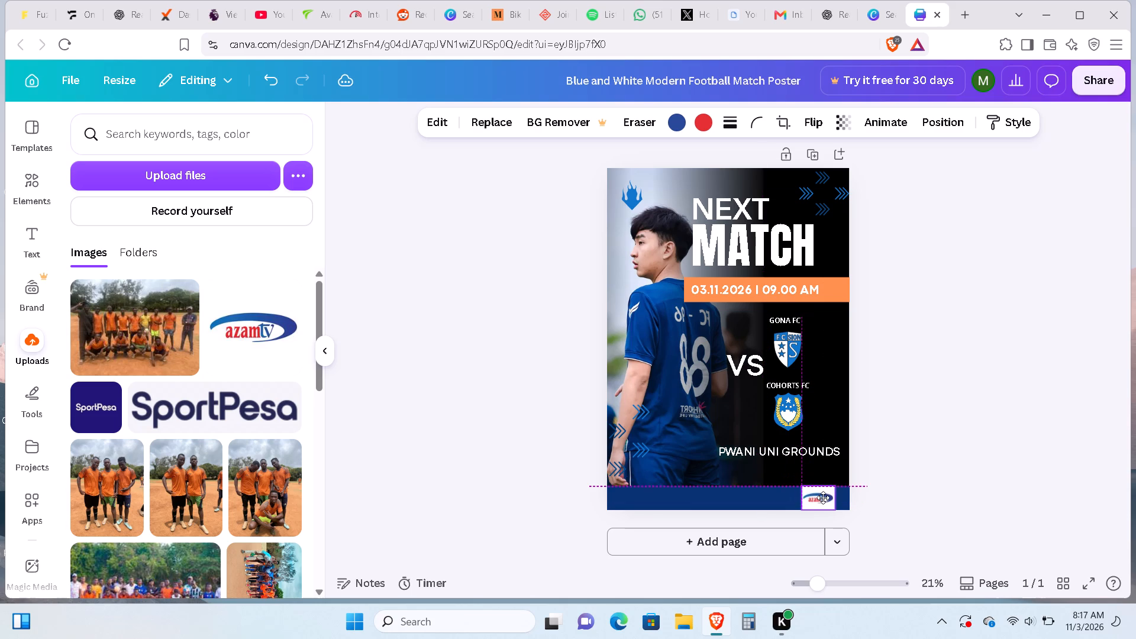
{"action": "left_click_drag", "start_coordinate": [823, 498], "coordinate": [821, 496]}
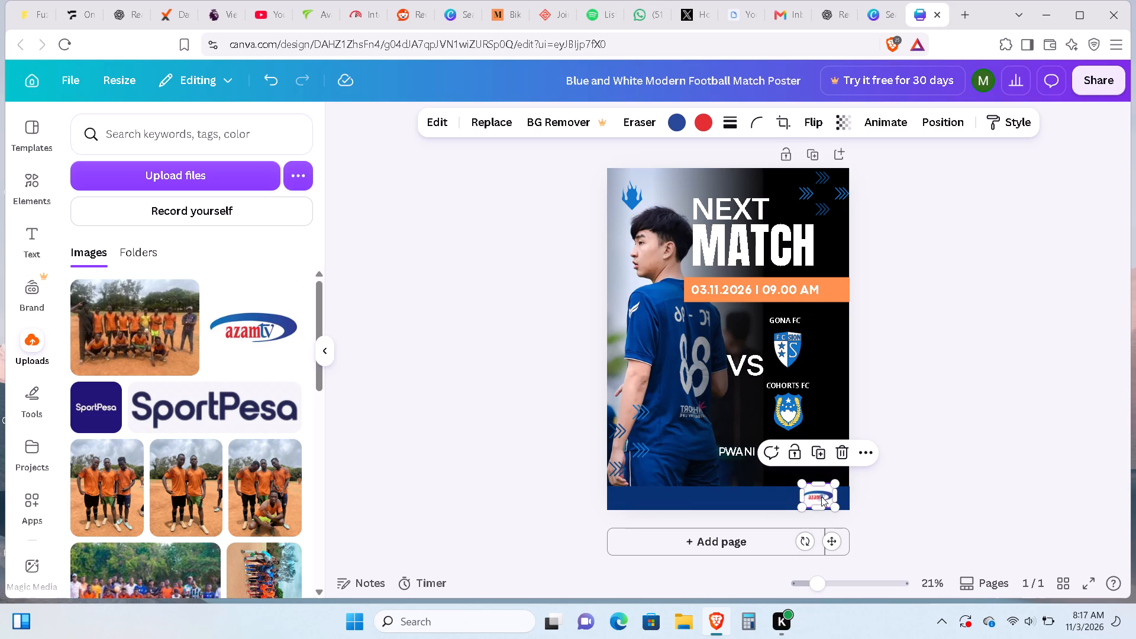
{"action": "left_click", "coordinate": [926, 489]}
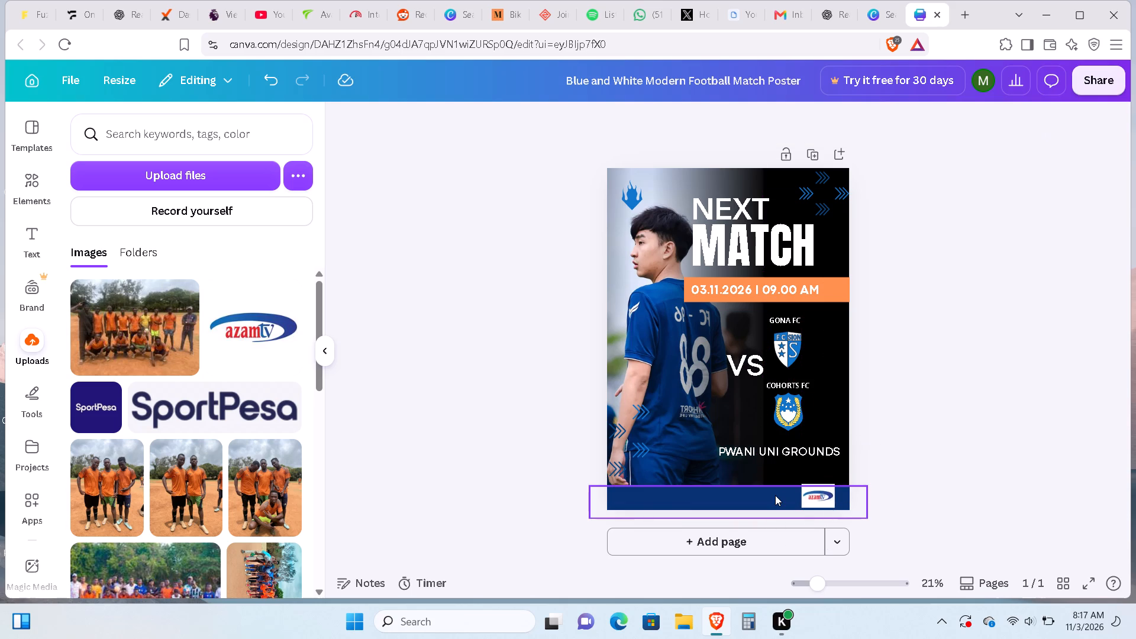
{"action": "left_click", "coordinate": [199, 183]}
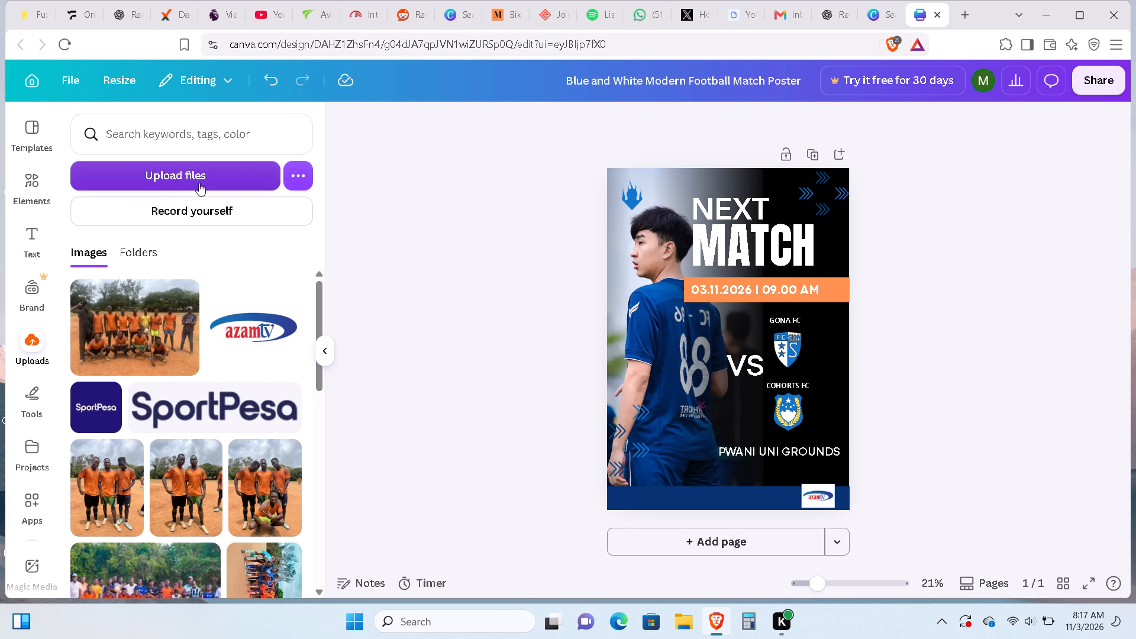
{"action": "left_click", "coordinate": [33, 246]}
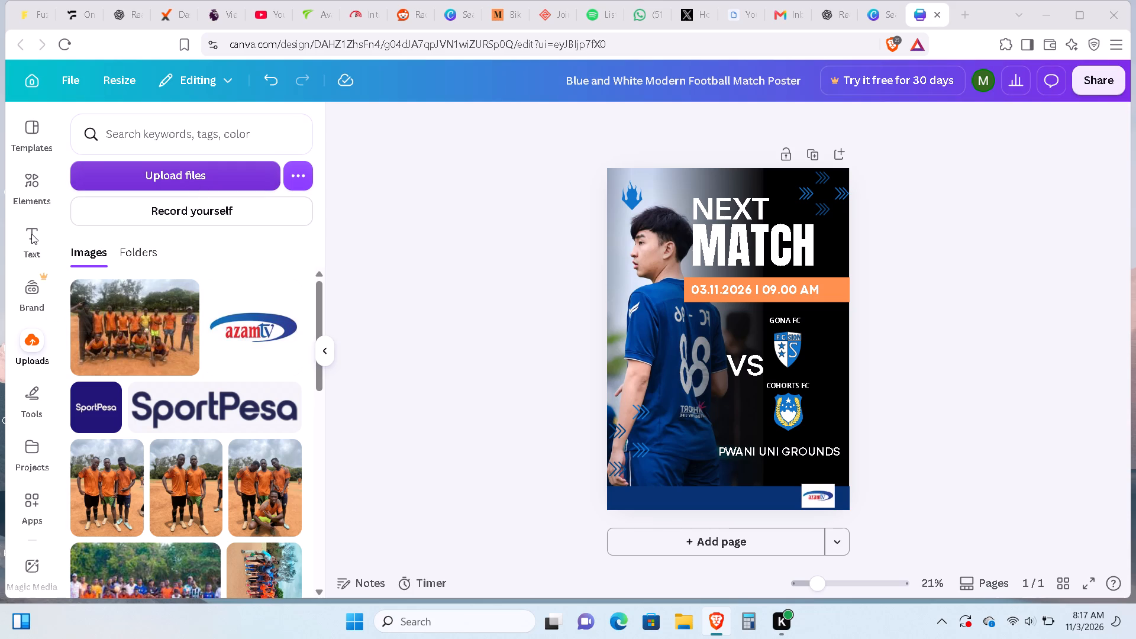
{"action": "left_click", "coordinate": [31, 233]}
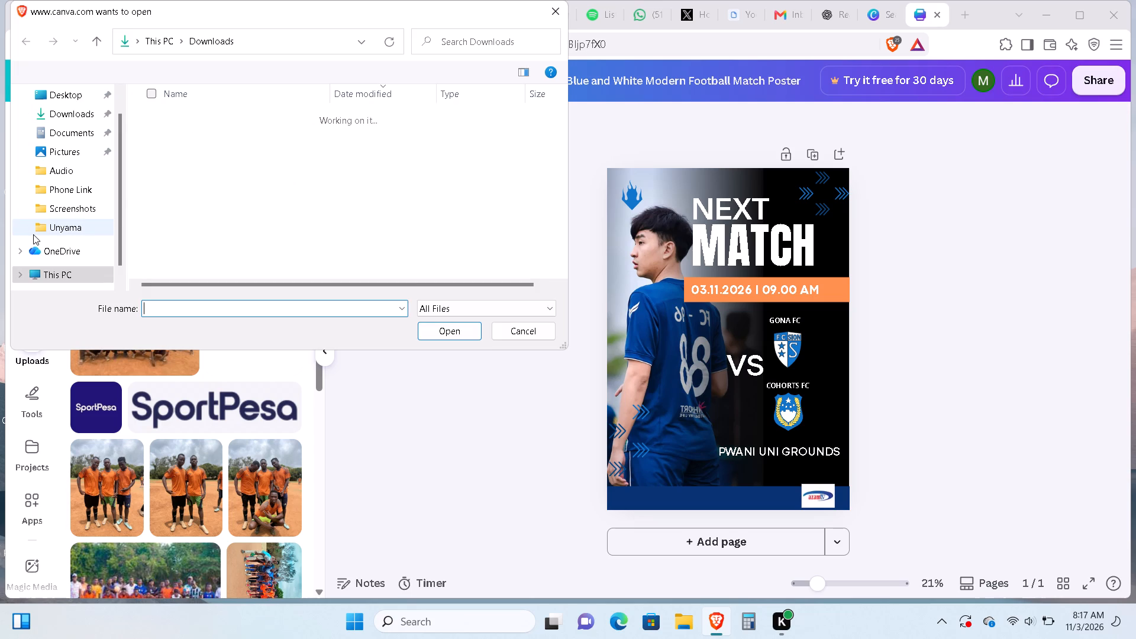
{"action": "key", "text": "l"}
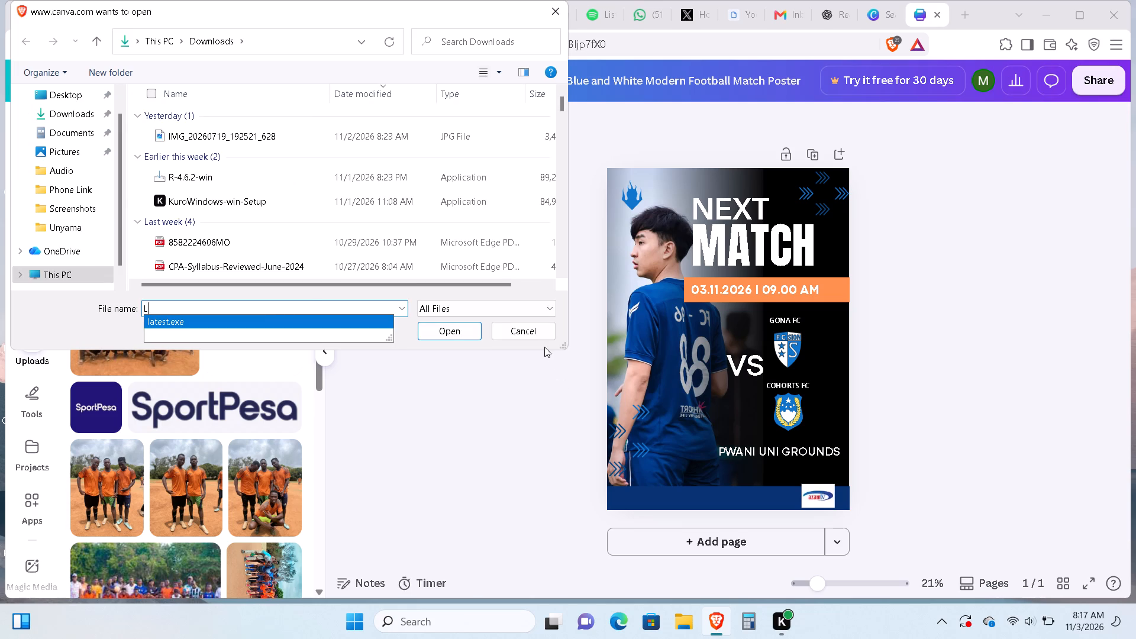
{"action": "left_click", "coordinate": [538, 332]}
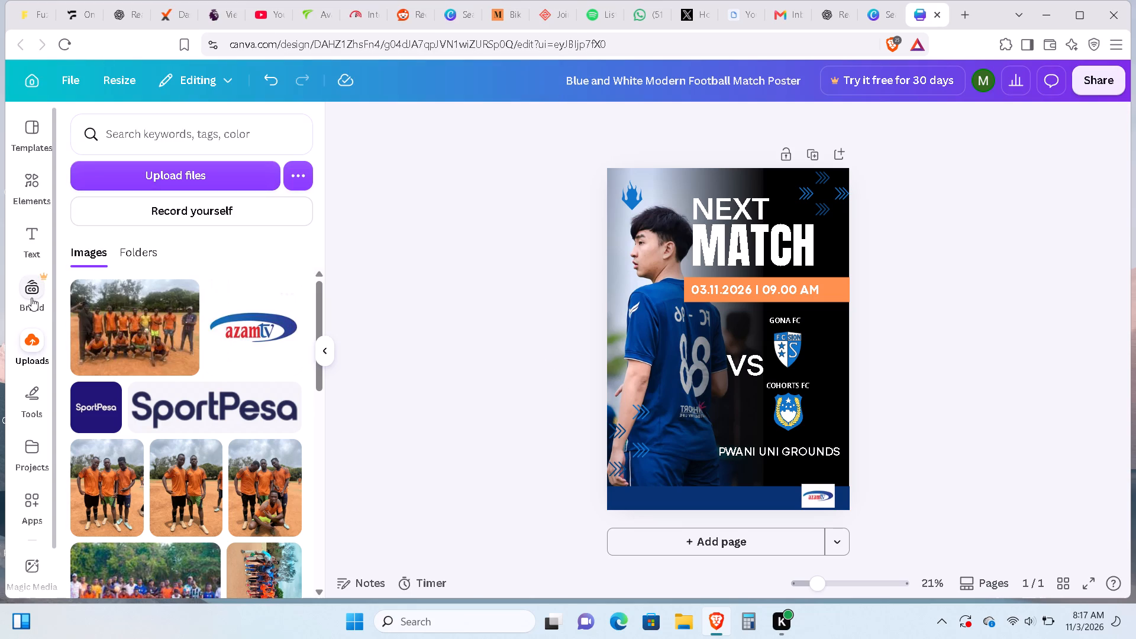
Add a text box reading LIVE ON to the poster and enlarge its text to size 34.
{"action": "left_click", "coordinate": [31, 230]}
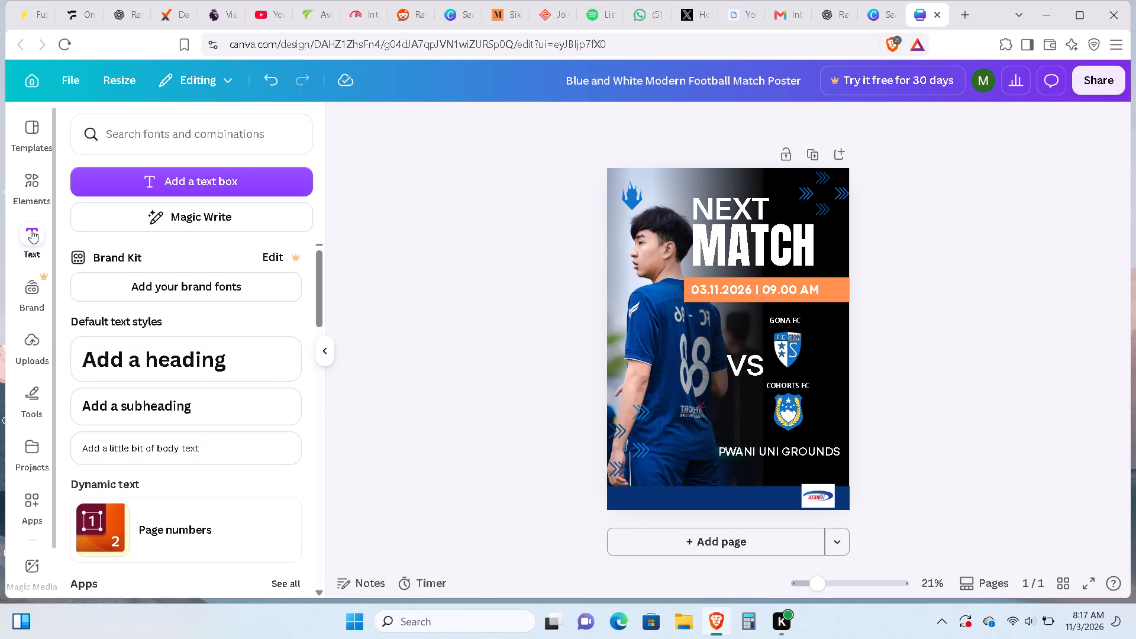
{"action": "left_click", "coordinate": [170, 180]}
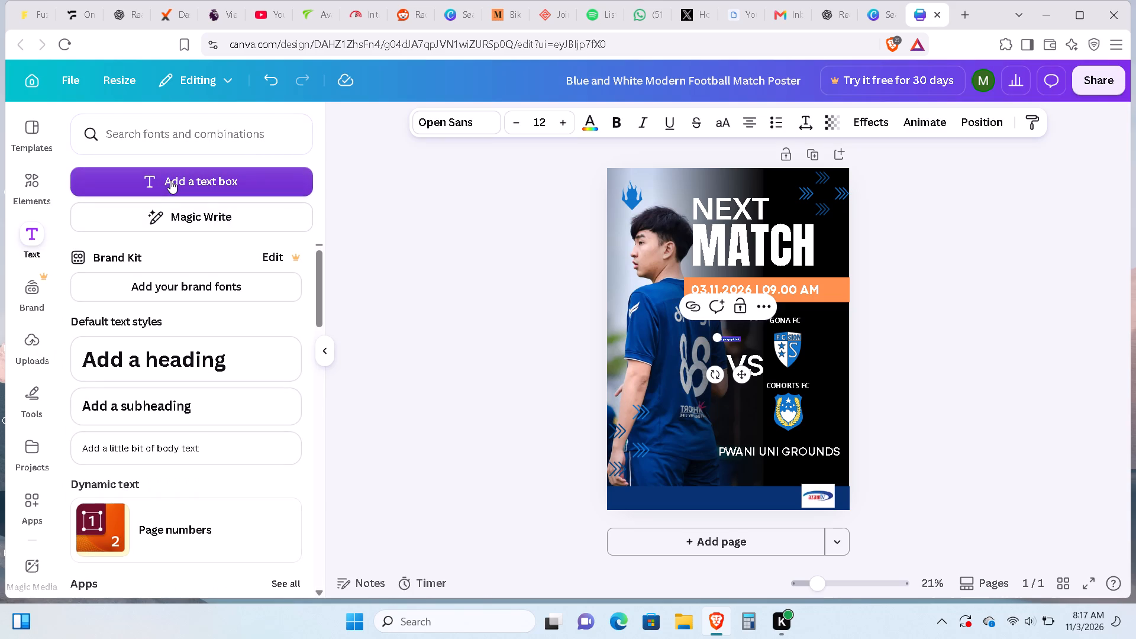
{"action": "type", "text": "LIVR"}
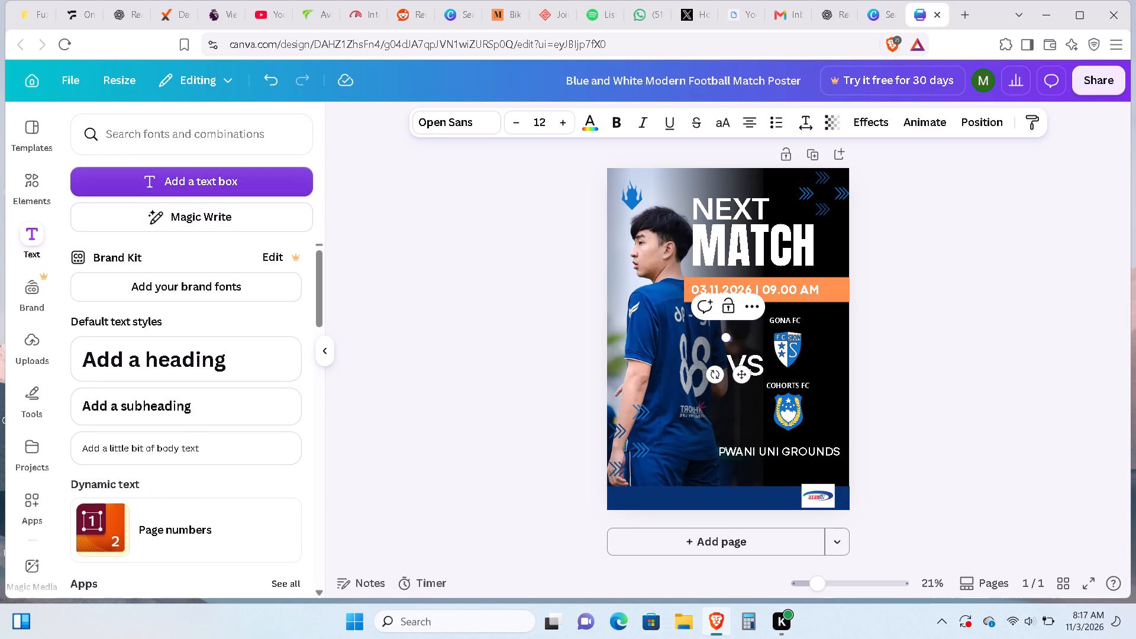
{"action": "key", "text": "BackSpace"}
{"action": "type", "text": "E ON"}
{"action": "triple_click", "coordinate": [563, 124]}
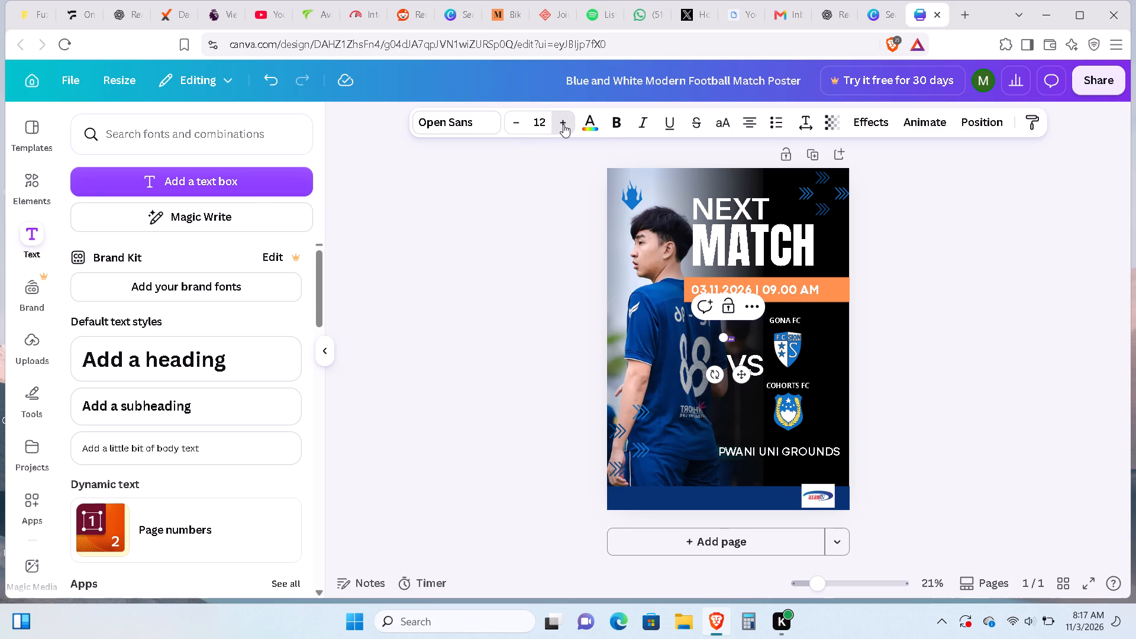
{"action": "triple_click", "coordinate": [563, 124]}
{"action": "double_click", "coordinate": [563, 123]}
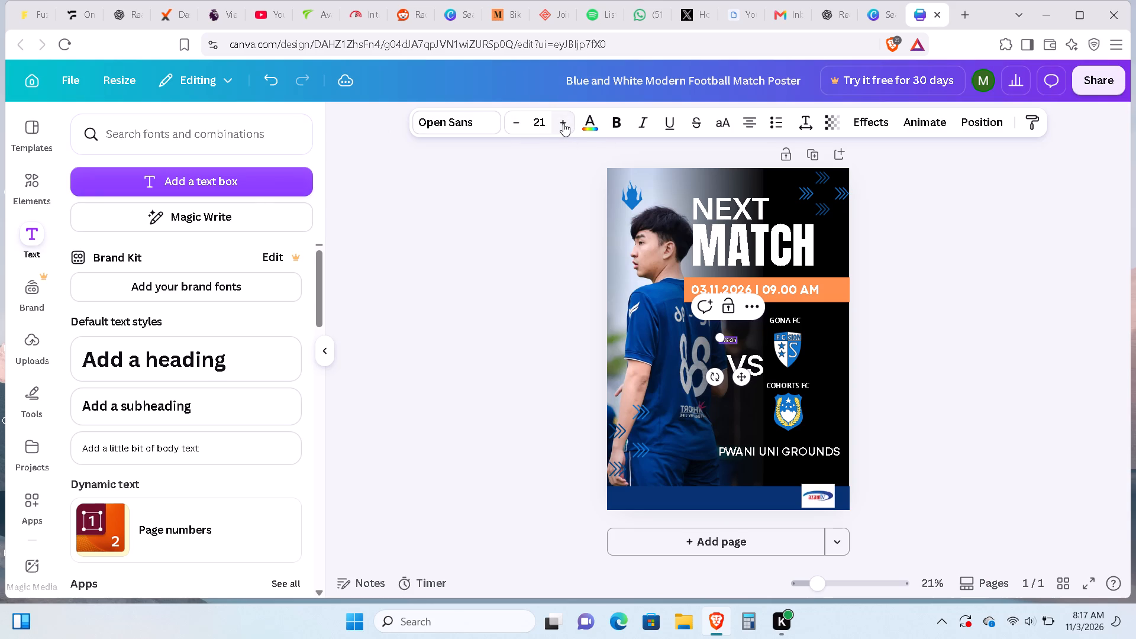
{"action": "left_click", "coordinate": [563, 123]}
{"action": "triple_click", "coordinate": [563, 123]}
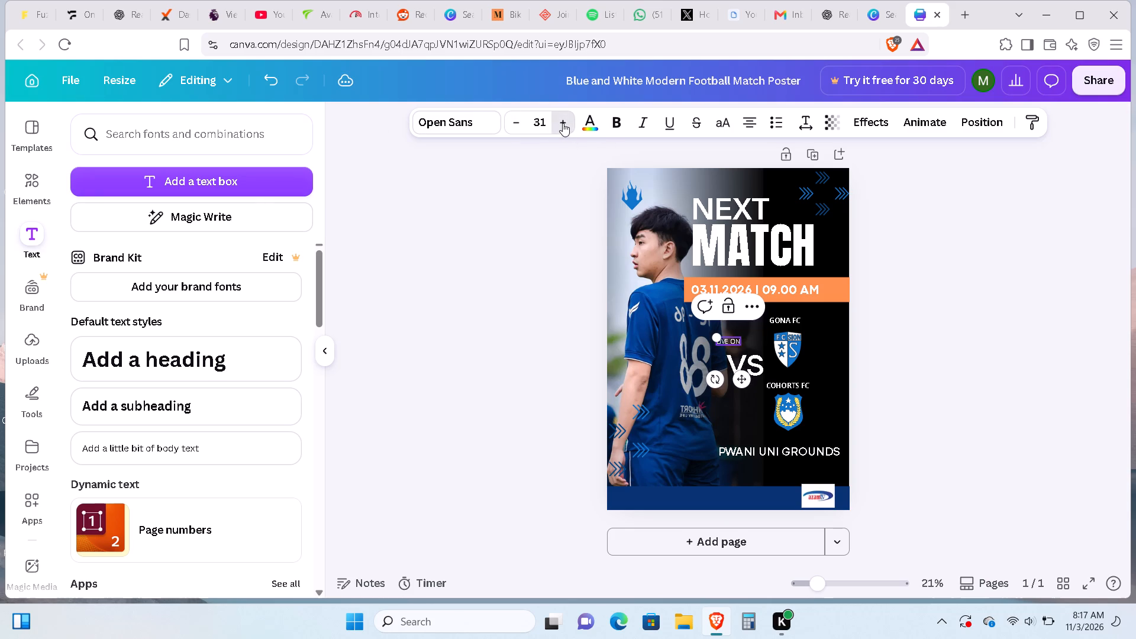
{"action": "left_click", "coordinate": [563, 123]}
{"action": "left_click", "coordinate": [880, 305]}
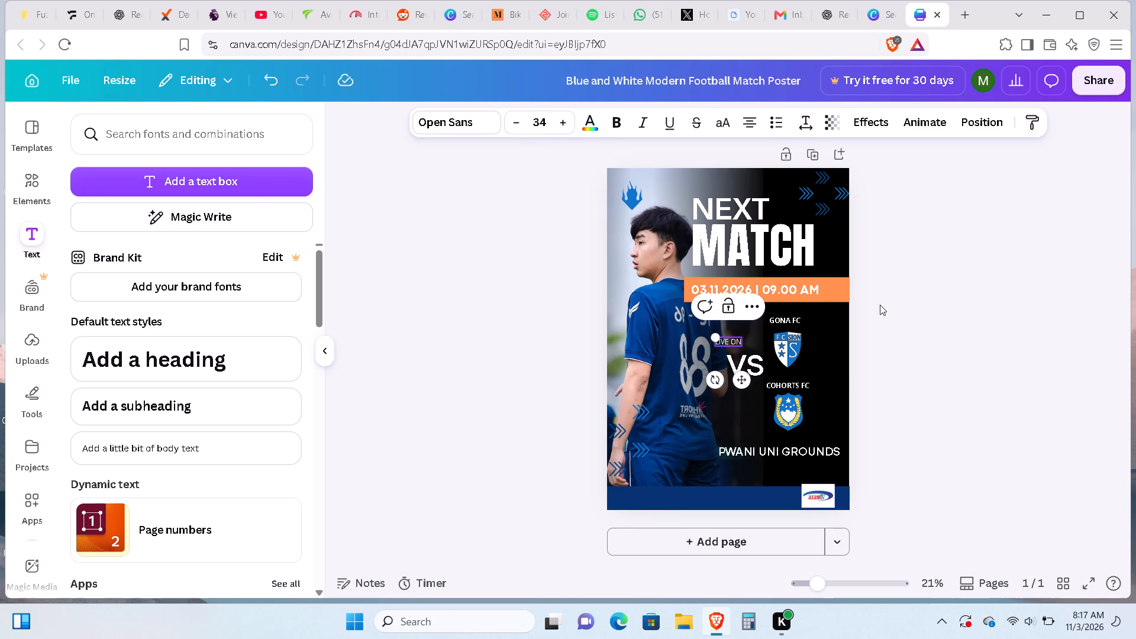
Move the LIVE ON text into the blue footer band just before the azamtv logo, make it bold, and deselect it.
{"action": "left_click_drag", "start_coordinate": [728, 341], "coordinate": [778, 498]}
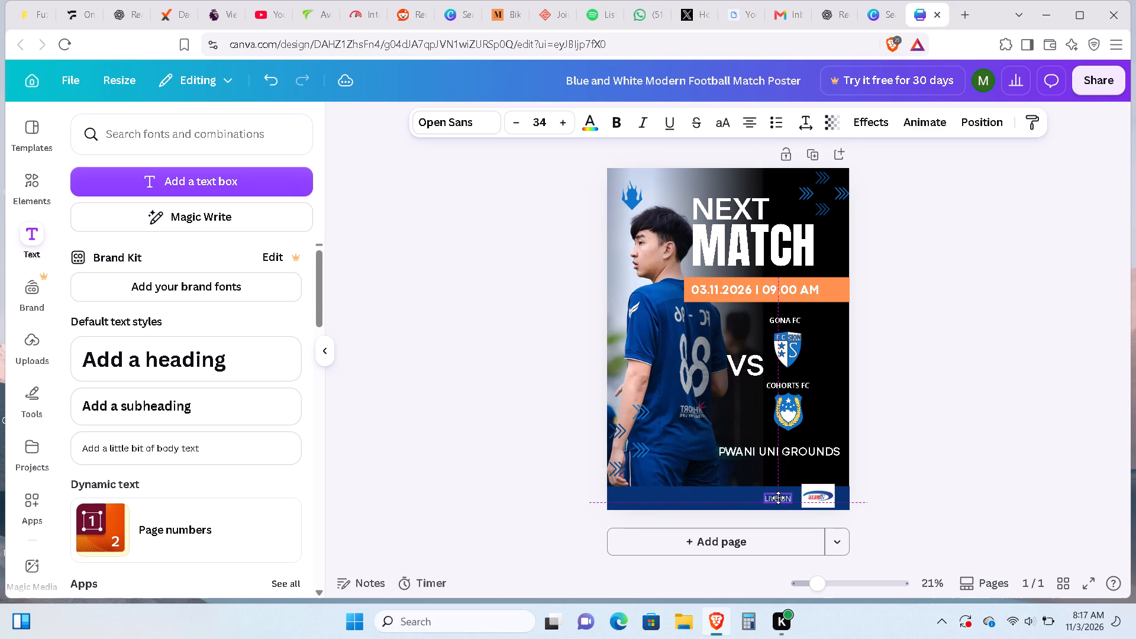
{"action": "left_click_drag", "start_coordinate": [778, 498], "coordinate": [779, 497]}
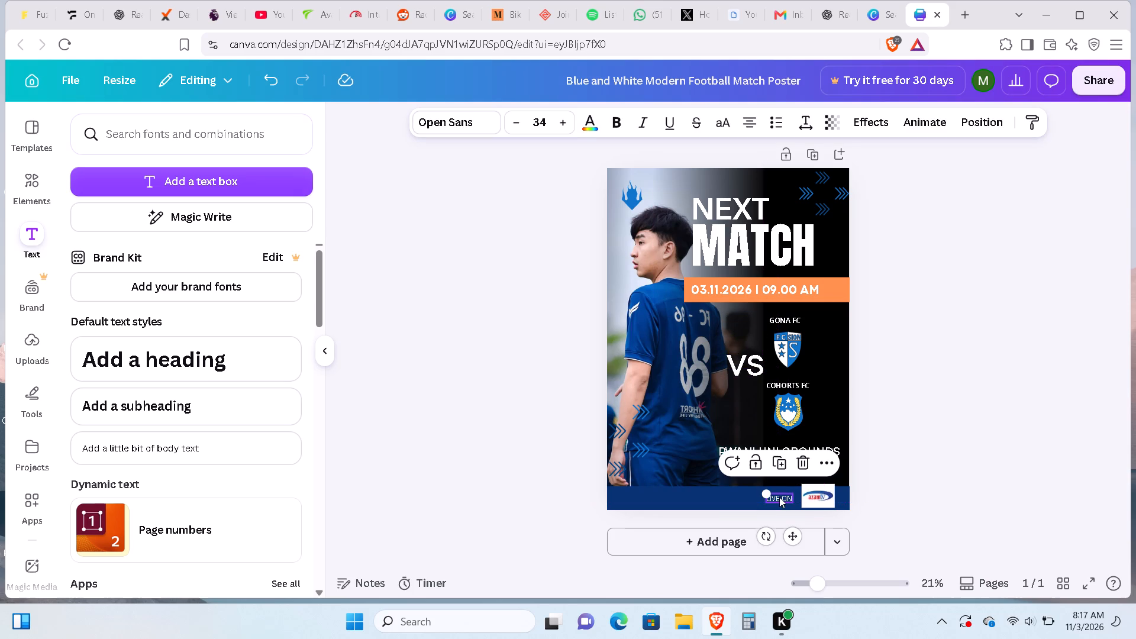
{"action": "left_click", "coordinate": [618, 127]}
{"action": "left_click", "coordinate": [928, 347]}
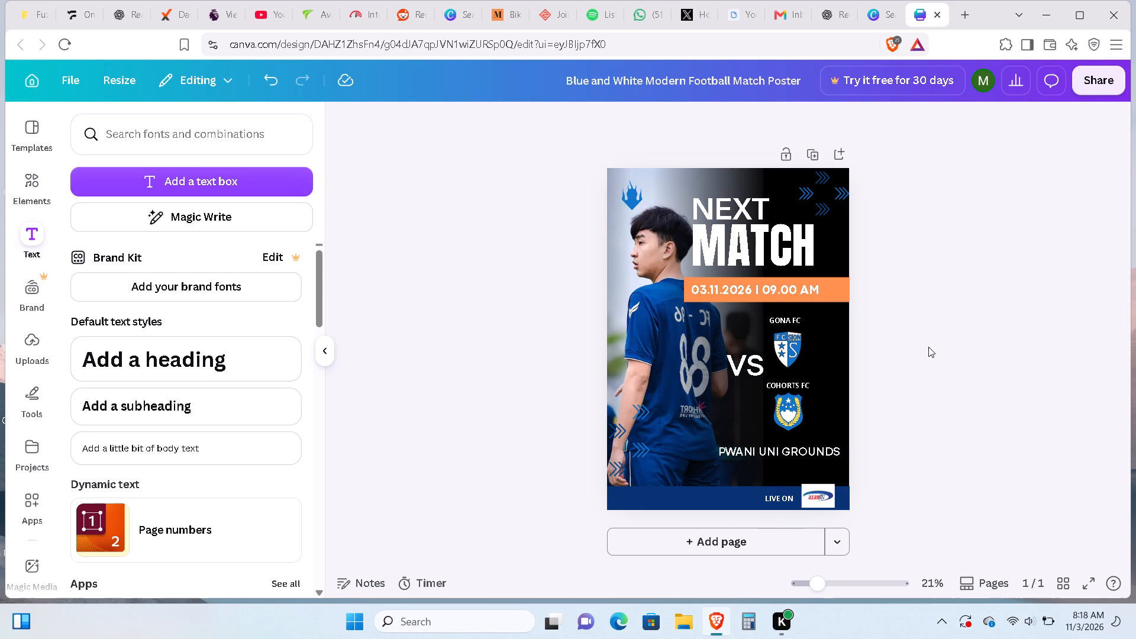
{"action": "left_click", "coordinate": [782, 496]}
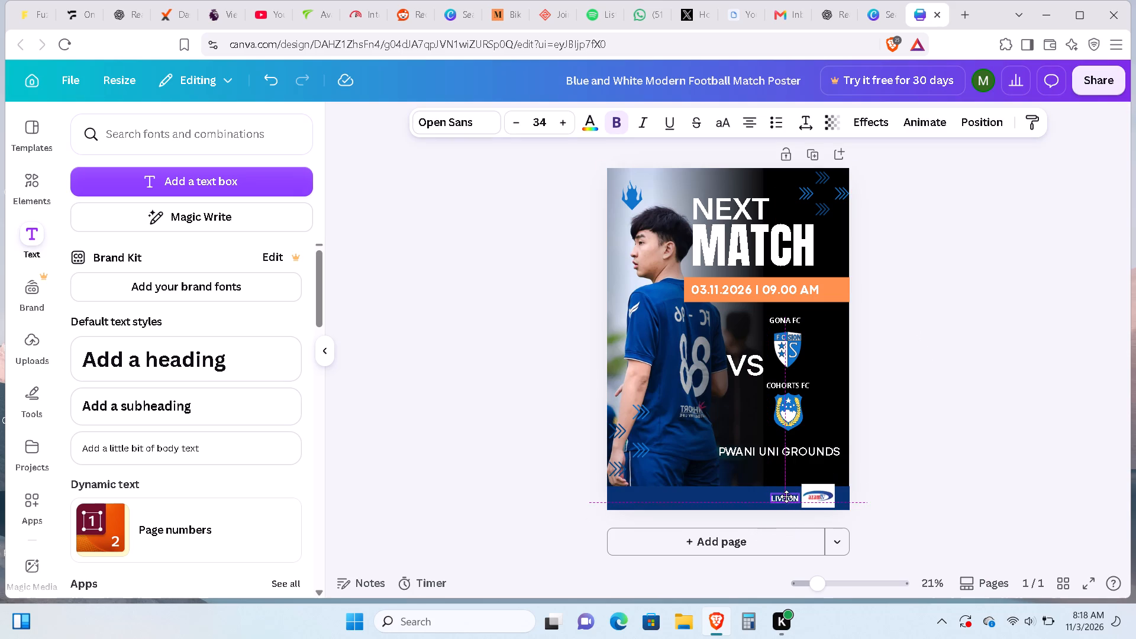
{"action": "left_click", "coordinate": [985, 426]}
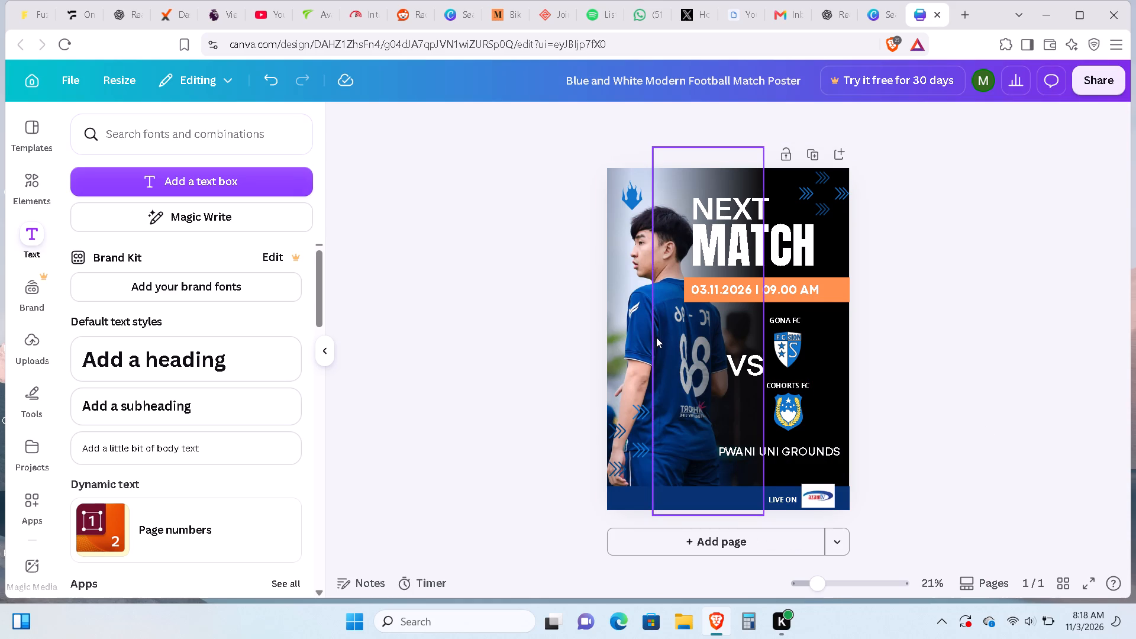
Delete the template's photo of the player in the blue number 88 shirt from the poster.
{"action": "left_click", "coordinate": [639, 342]}
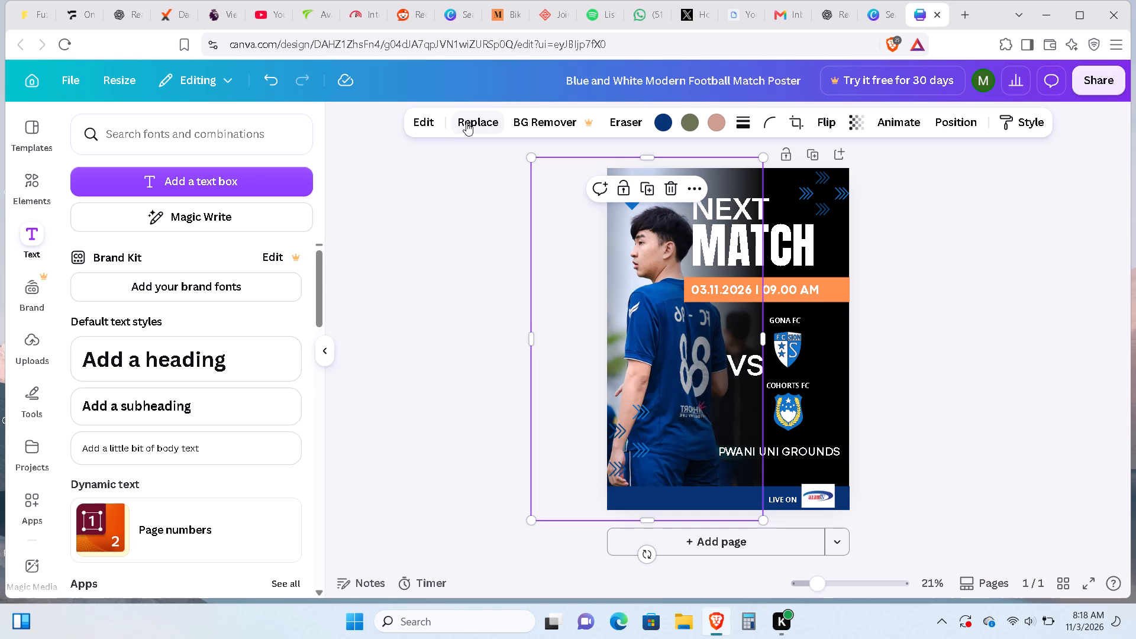
{"action": "left_click", "coordinate": [466, 122]}
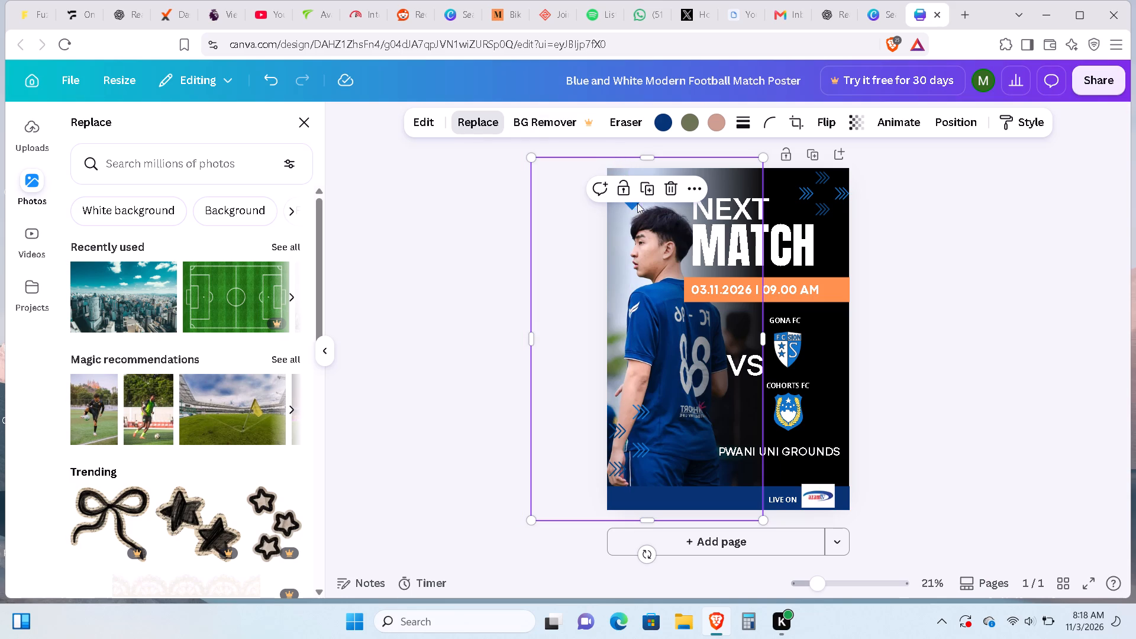
{"action": "left_click", "coordinate": [670, 190]}
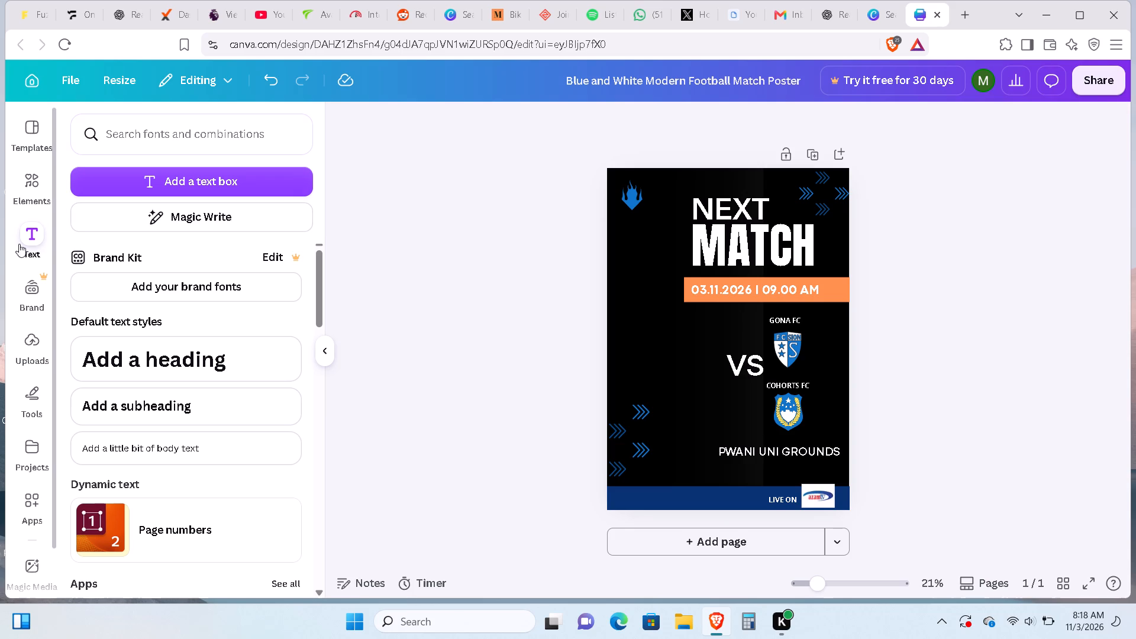
Add the uploaded photo of two standing players in orange shirts, the middle one of the three similar shots, to the poster.
{"action": "left_click", "coordinate": [30, 334]}
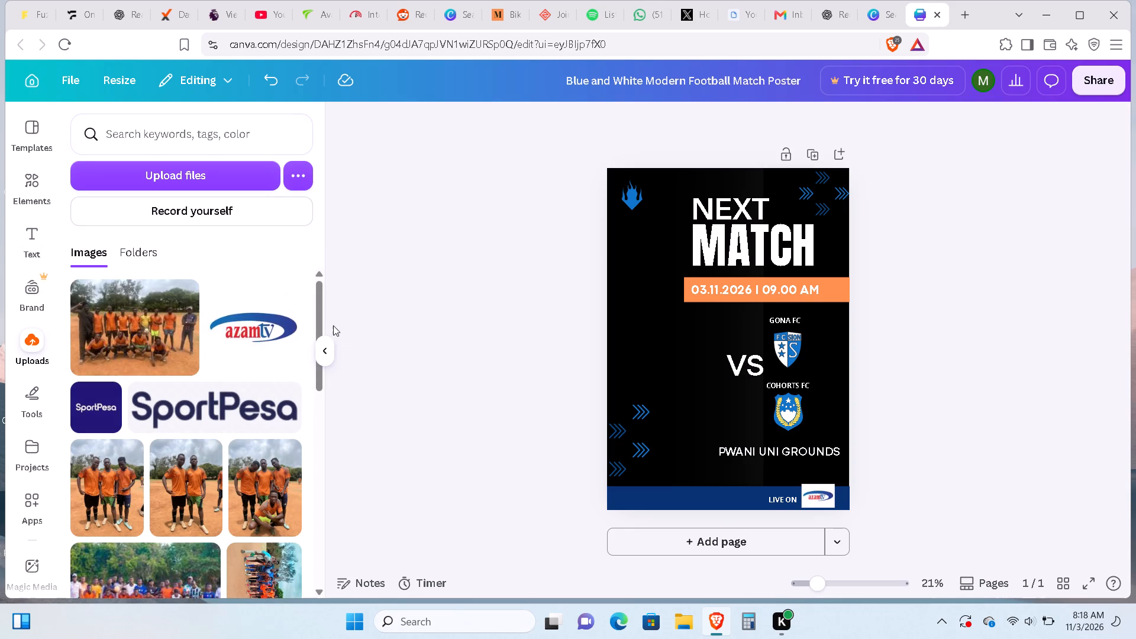
{"action": "left_click_drag", "start_coordinate": [321, 316], "coordinate": [321, 344]}
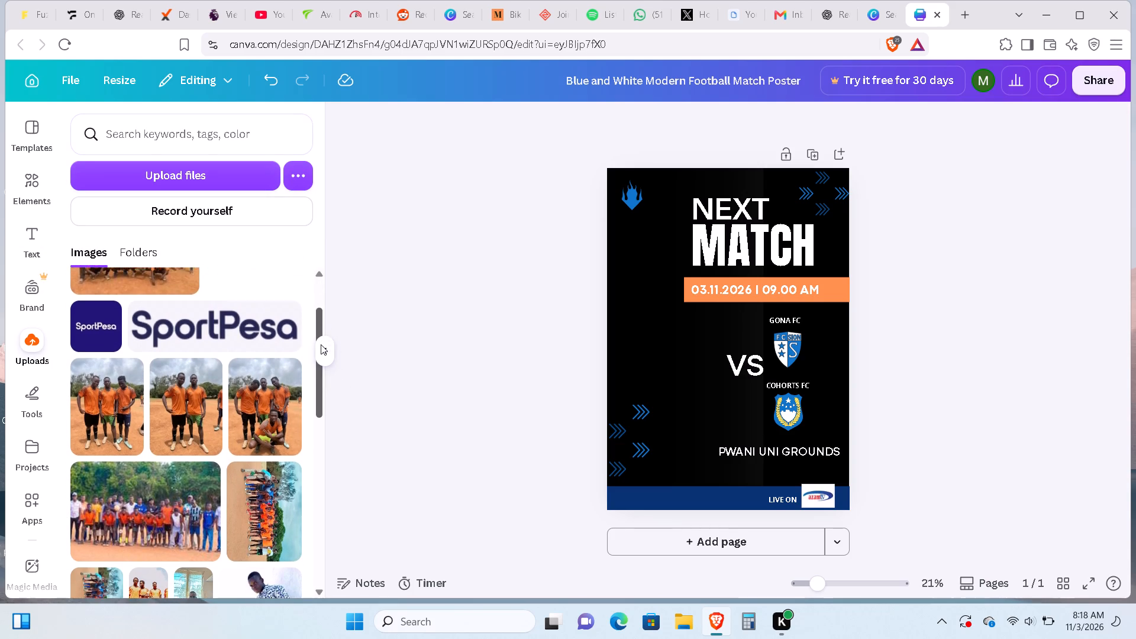
{"action": "left_click_drag", "start_coordinate": [321, 344], "coordinate": [323, 339]}
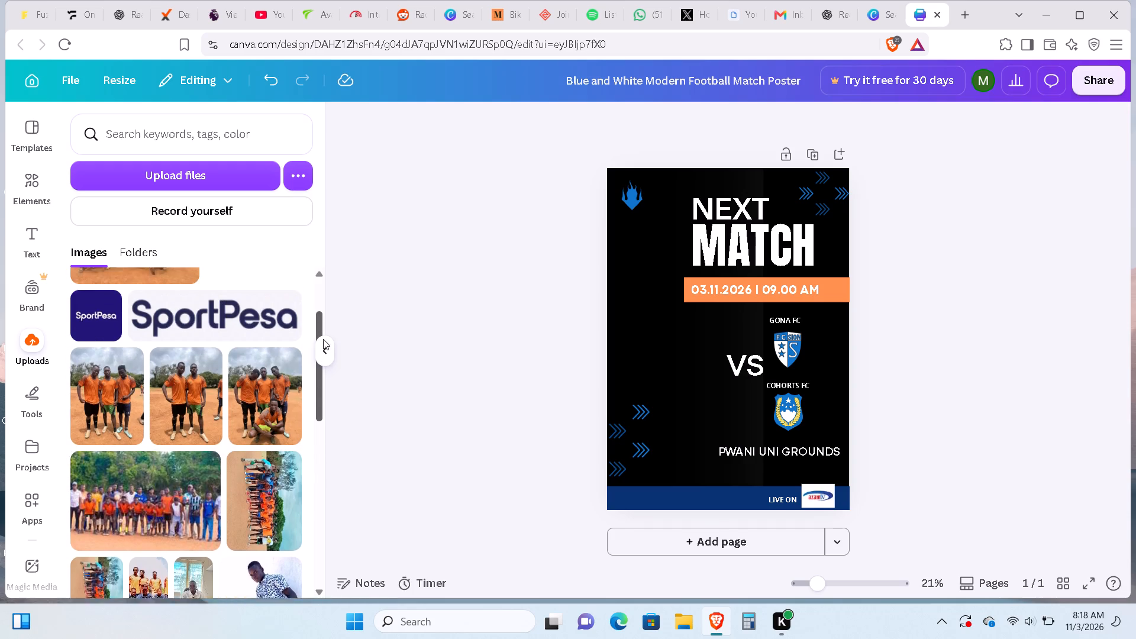
{"action": "left_click_drag", "start_coordinate": [323, 339], "coordinate": [323, 329]}
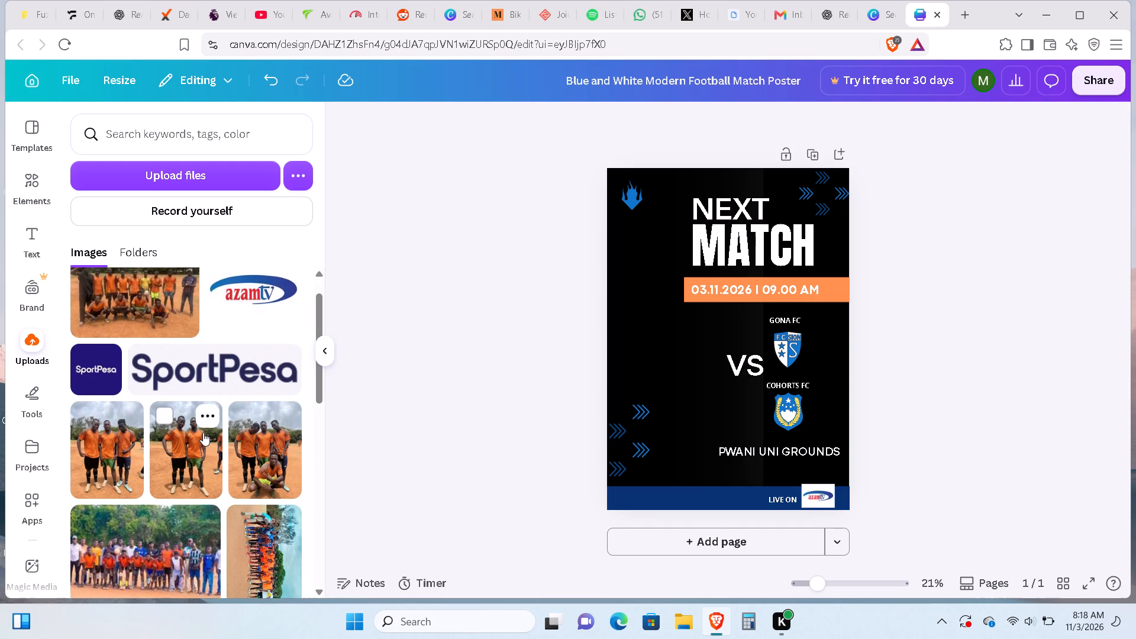
{"action": "left_click", "coordinate": [203, 433]}
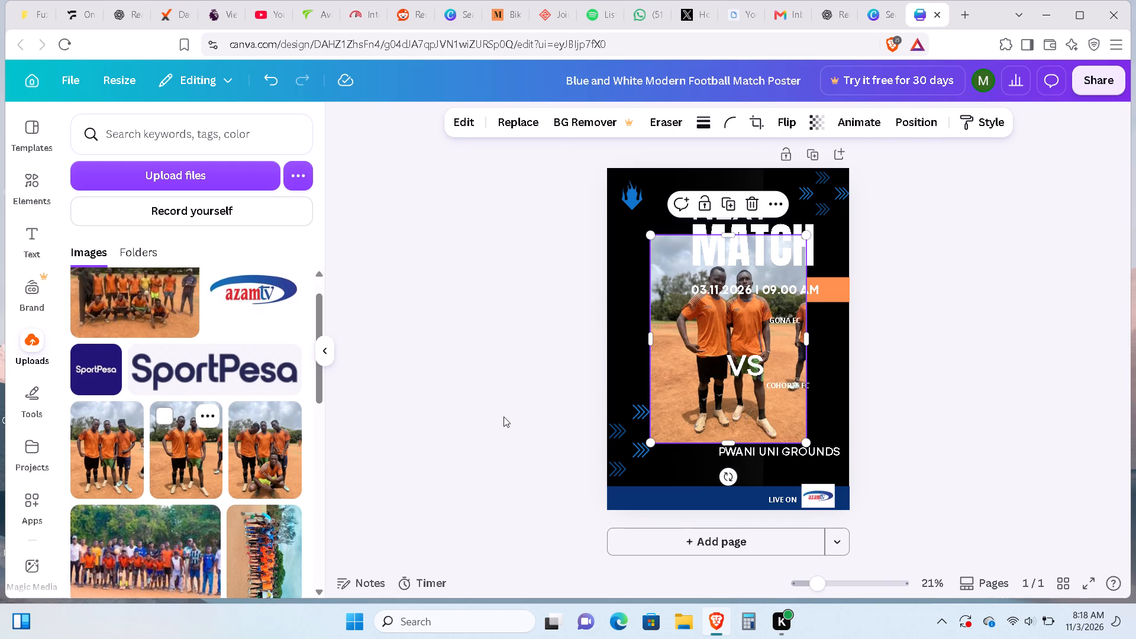
Move the orange-shirt players photo to the poster's left side, partly beyond its left edge and just below the flame emblem.
{"action": "left_click_drag", "start_coordinate": [735, 306], "coordinate": [721, 309]}
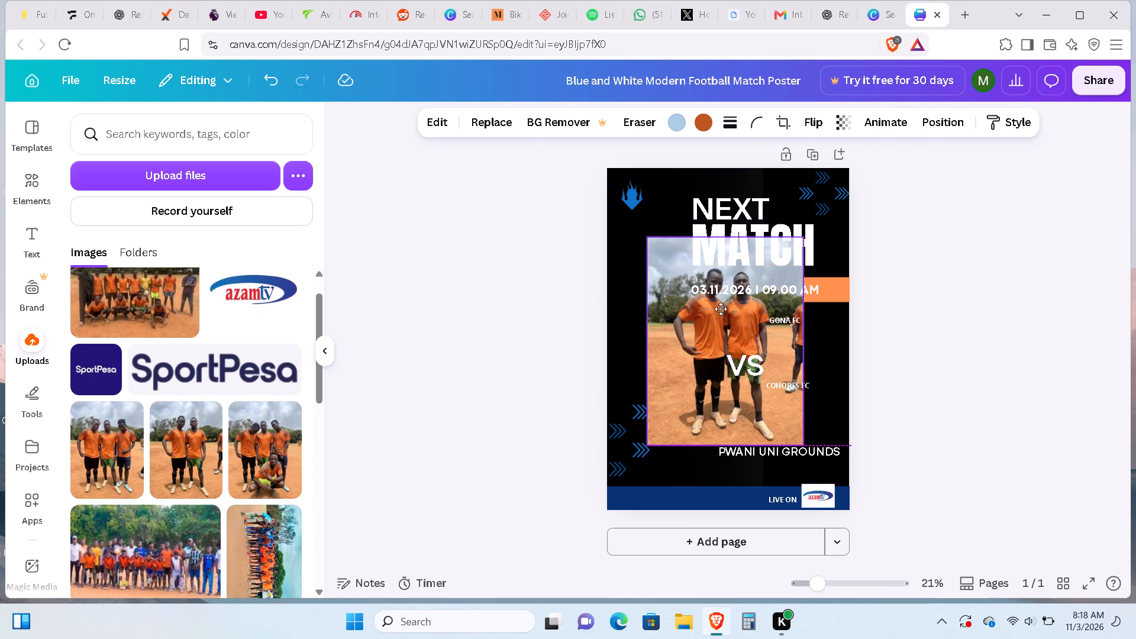
{"action": "left_click_drag", "start_coordinate": [721, 309], "coordinate": [664, 304]}
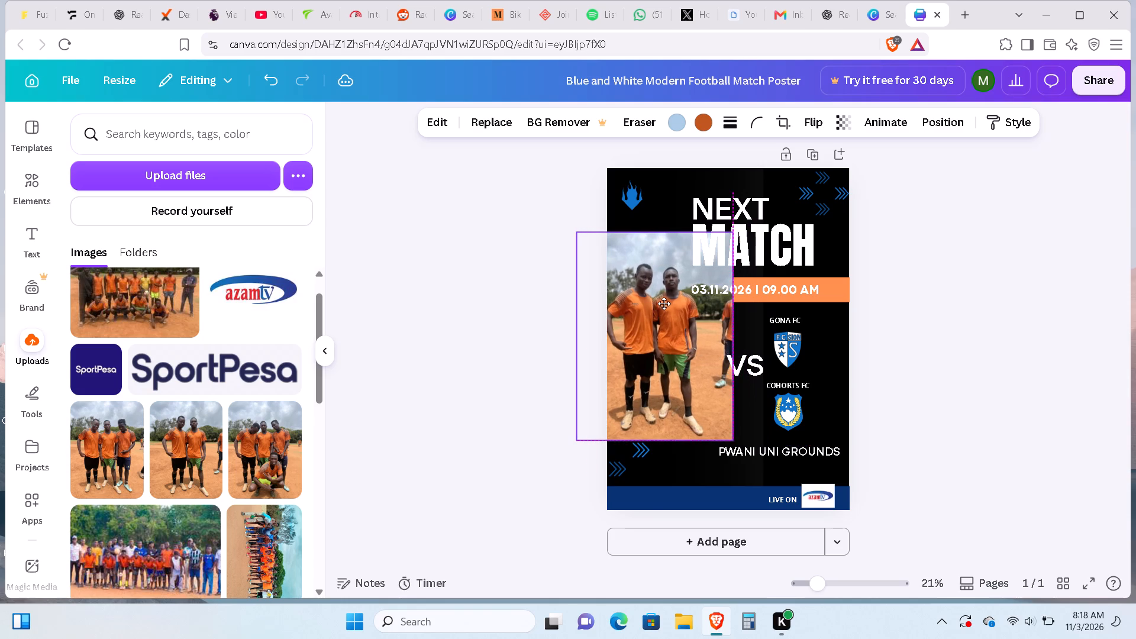
{"action": "left_click_drag", "start_coordinate": [664, 304], "coordinate": [640, 296]}
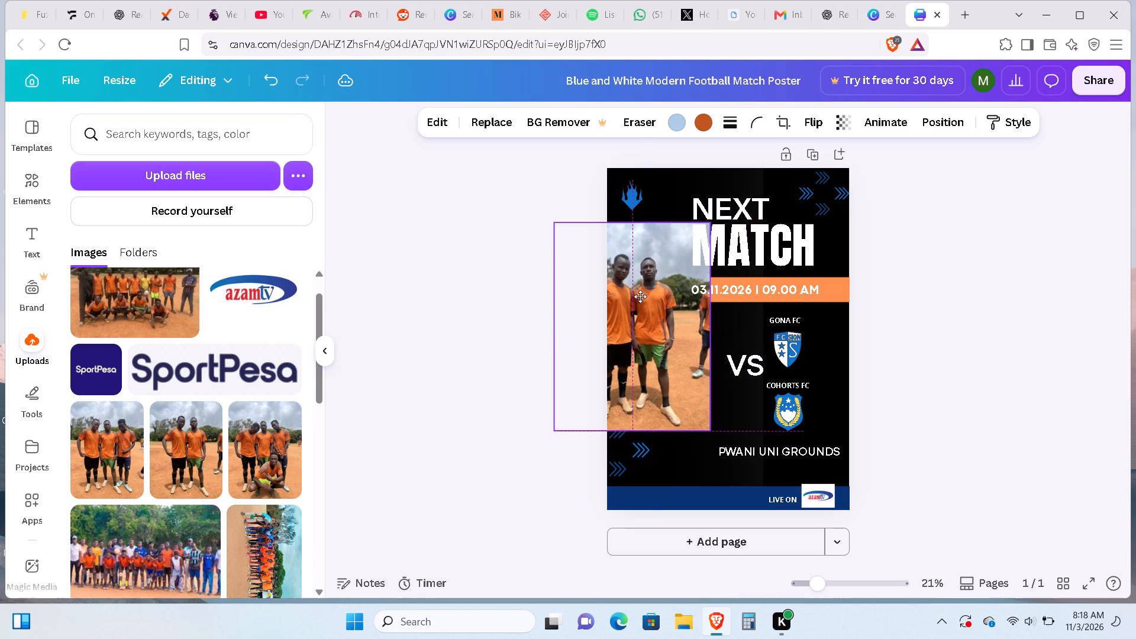
{"action": "left_click_drag", "start_coordinate": [640, 296], "coordinate": [633, 295]}
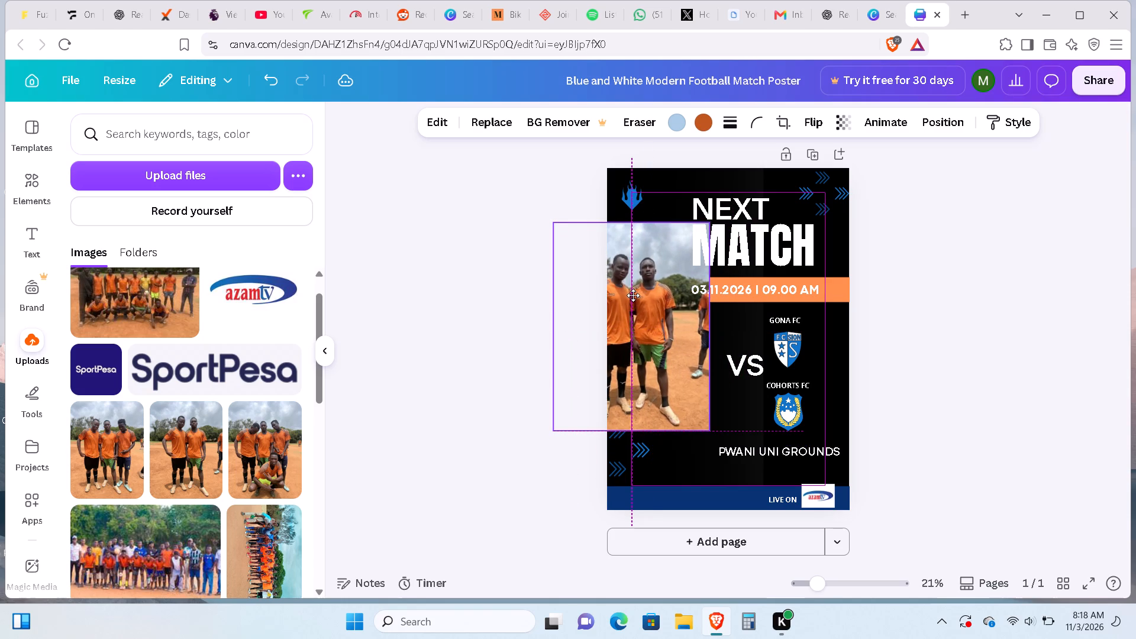
{"action": "left_click_drag", "start_coordinate": [633, 295], "coordinate": [632, 295]}
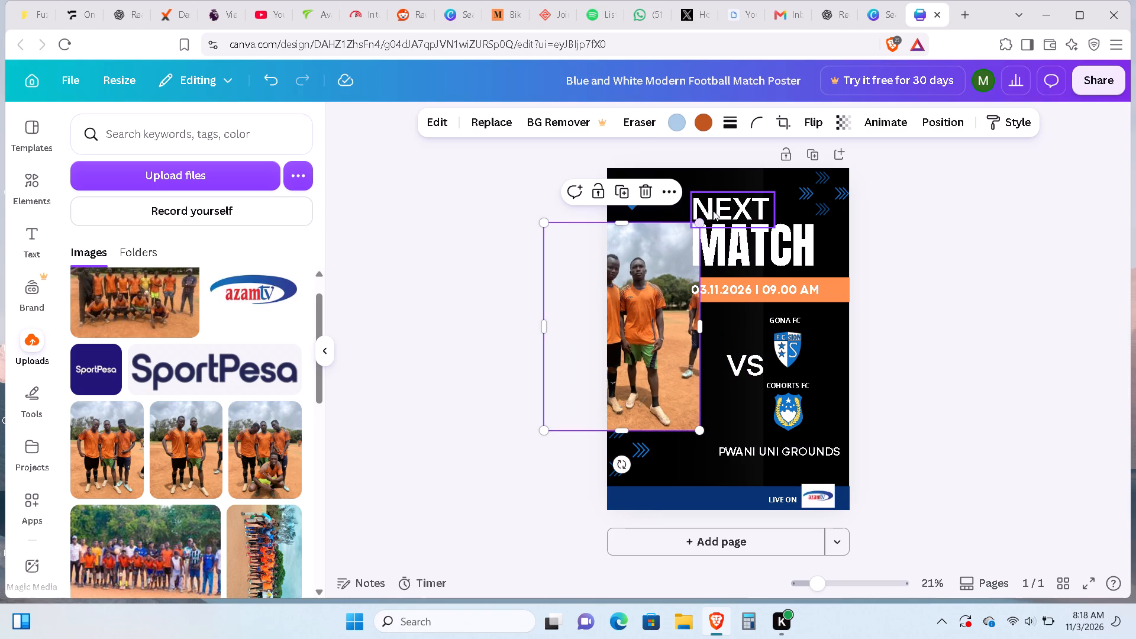
Enlarge the players photo up to the poster's top edge and slightly further down toward the footer, and deselect it.
{"action": "left_click_drag", "start_coordinate": [700, 219], "coordinate": [706, 176]}
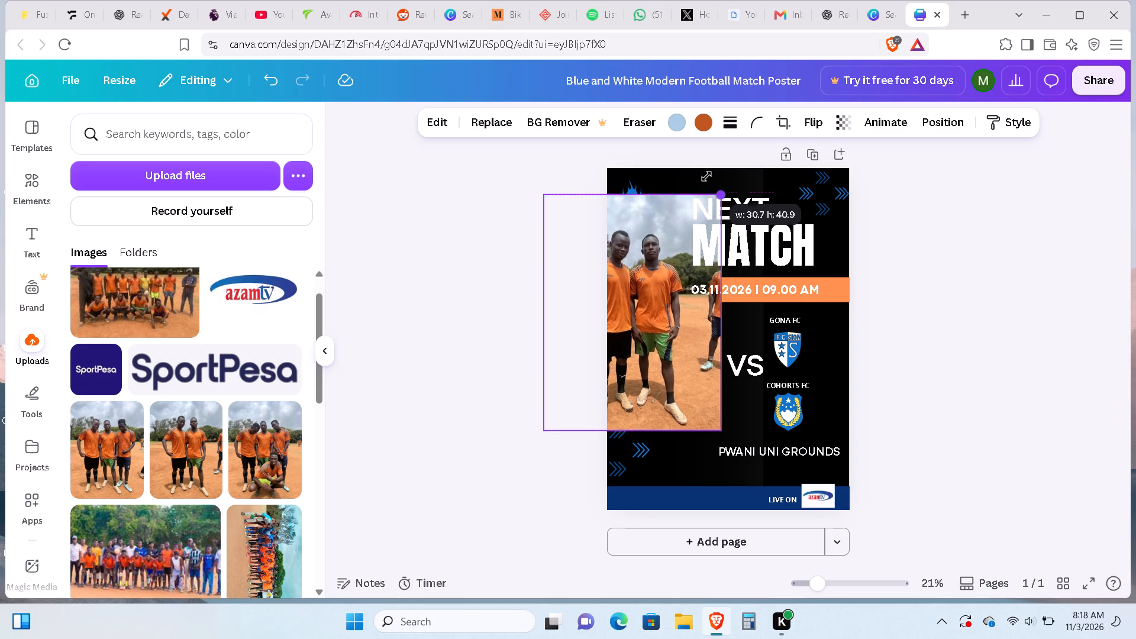
{"action": "left_click_drag", "start_coordinate": [706, 176], "coordinate": [719, 165]}
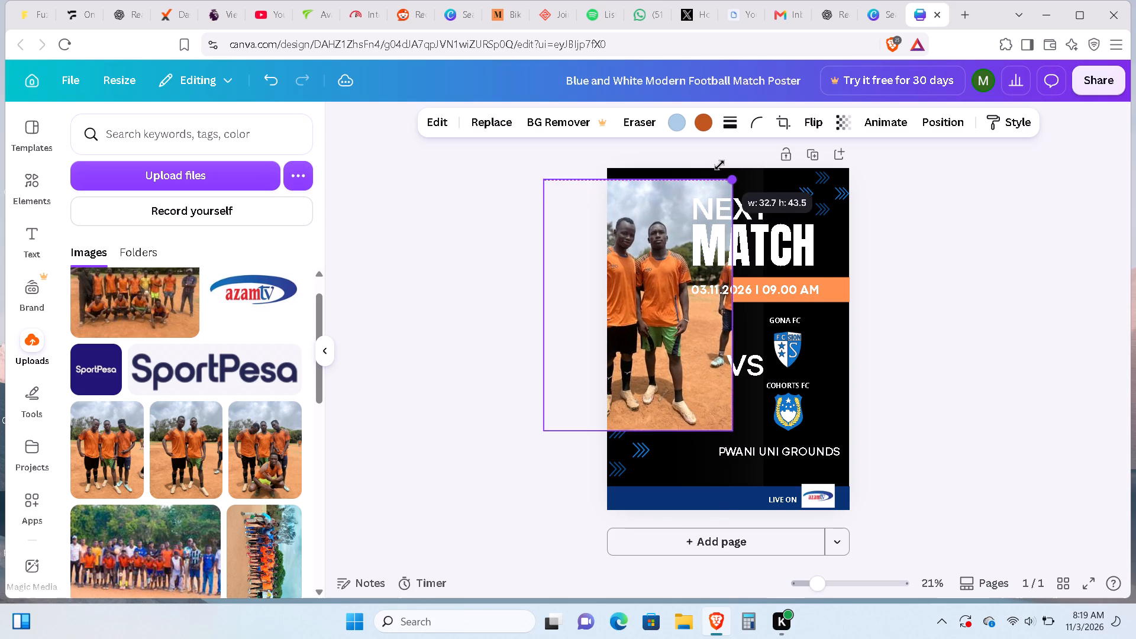
{"action": "left_click_drag", "start_coordinate": [719, 165], "coordinate": [727, 157]}
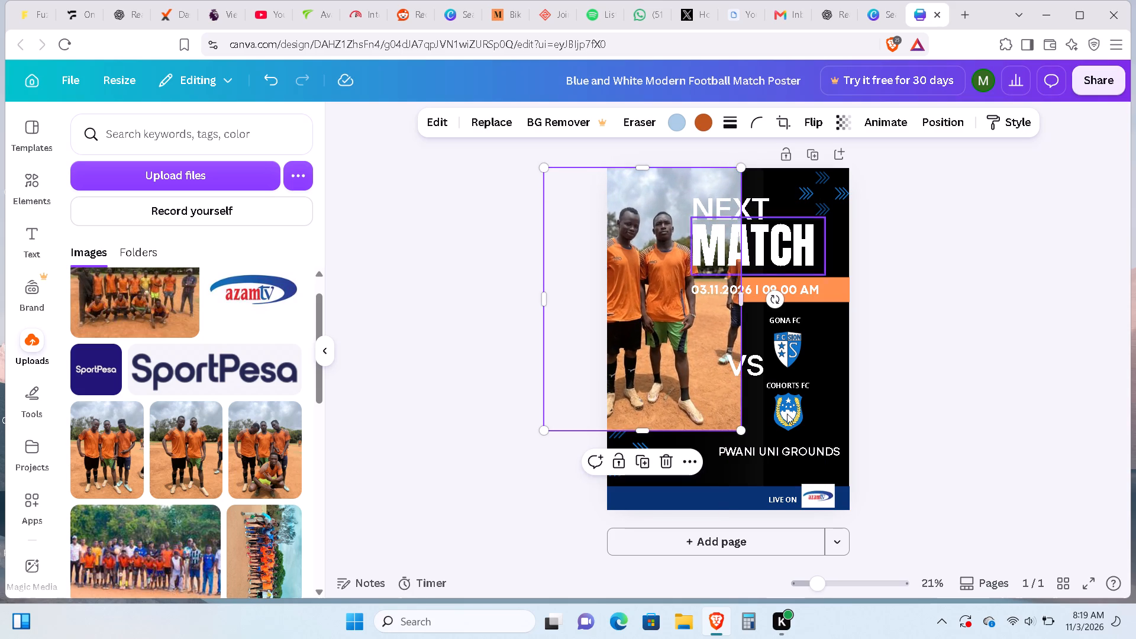
{"action": "left_click_drag", "start_coordinate": [742, 428], "coordinate": [739, 434]}
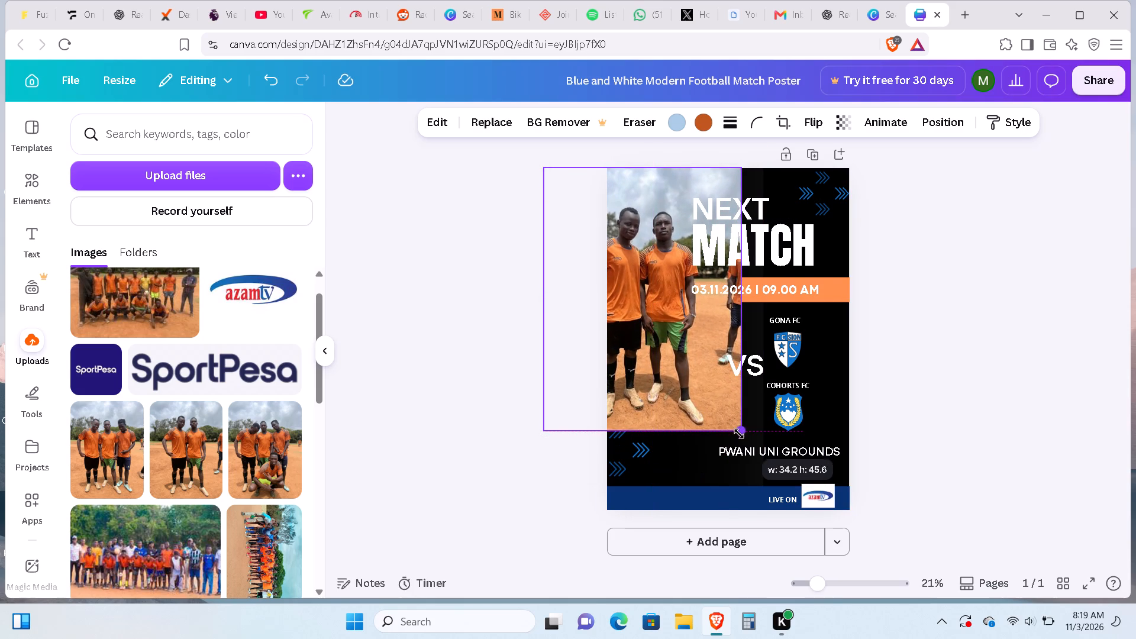
{"action": "left_click_drag", "start_coordinate": [739, 434], "coordinate": [741, 443]}
{"action": "left_click", "coordinate": [980, 416]}
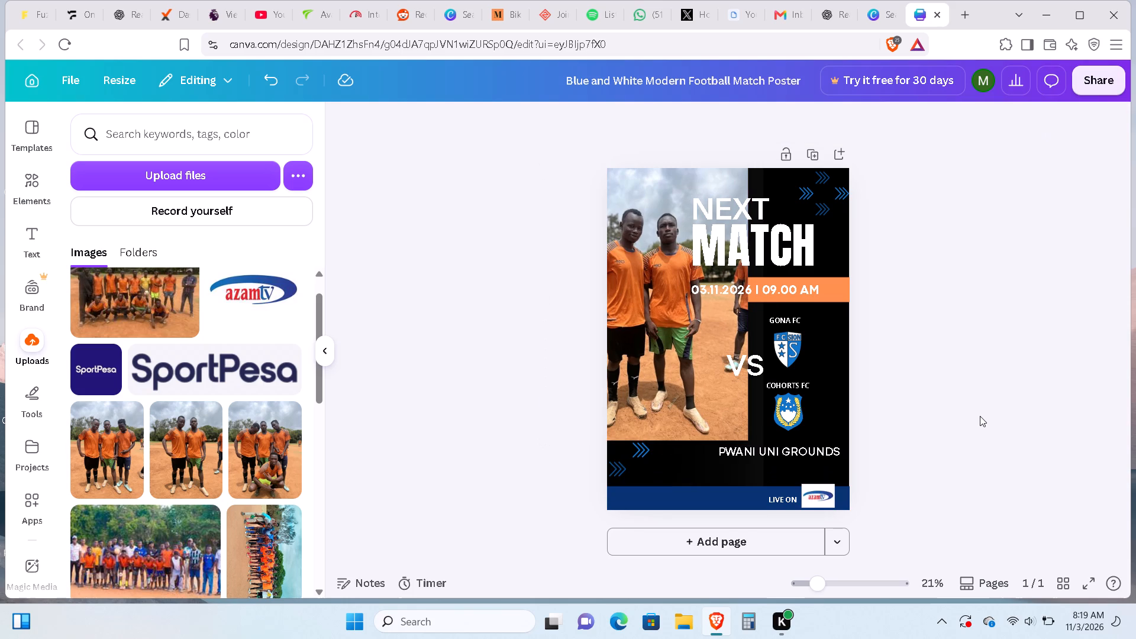
Enlarge the players photo outward from its upper-left corner to about 39.5 by 52.7, past the poster's top edge.
{"action": "left_click", "coordinate": [717, 419]}
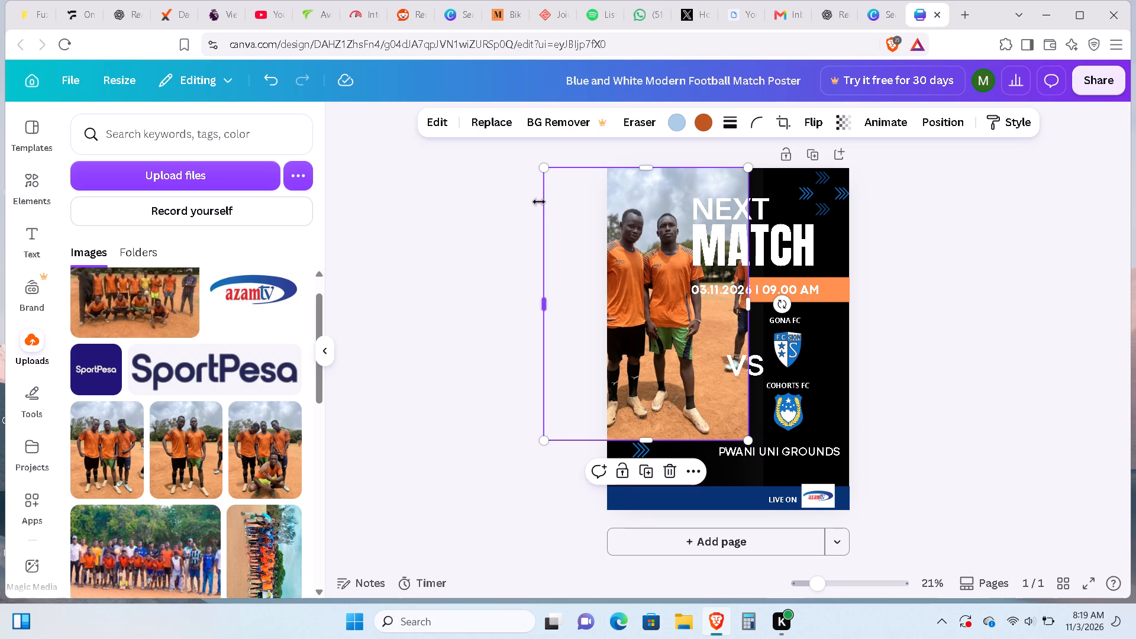
{"action": "left_click_drag", "start_coordinate": [541, 166], "coordinate": [519, 157]}
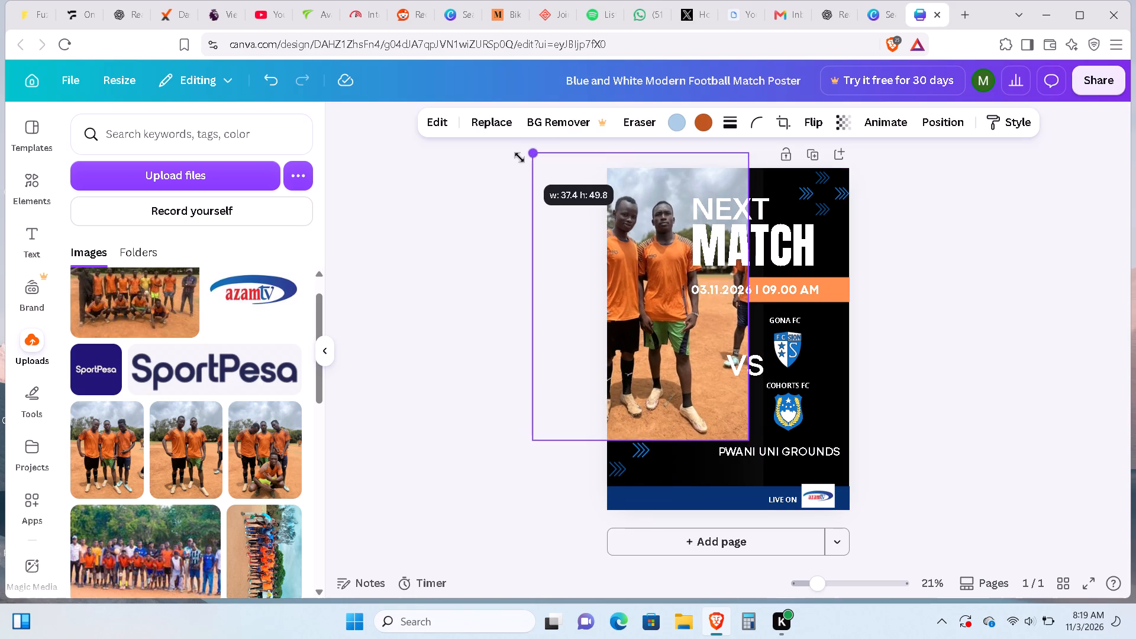
{"action": "left_click_drag", "start_coordinate": [519, 157], "coordinate": [495, 150]}
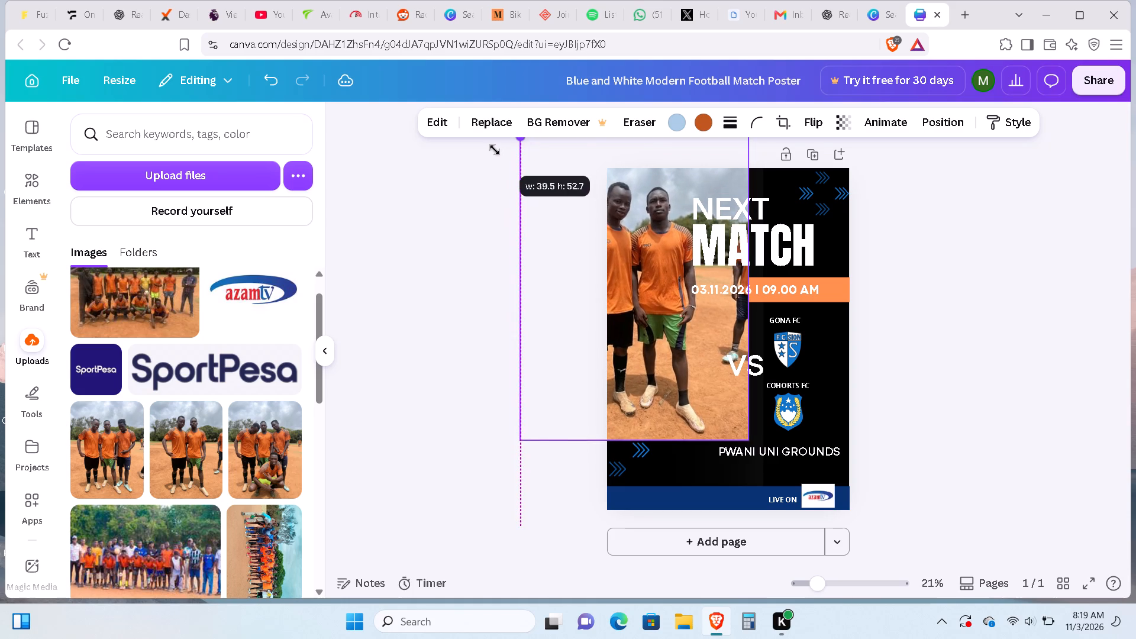
{"action": "left_click_drag", "start_coordinate": [495, 150], "coordinate": [492, 150]}
Move the players photo left and down so only the second player shows, with its bottom just above the blue footer.
{"action": "left_click_drag", "start_coordinate": [738, 292], "coordinate": [743, 316]}
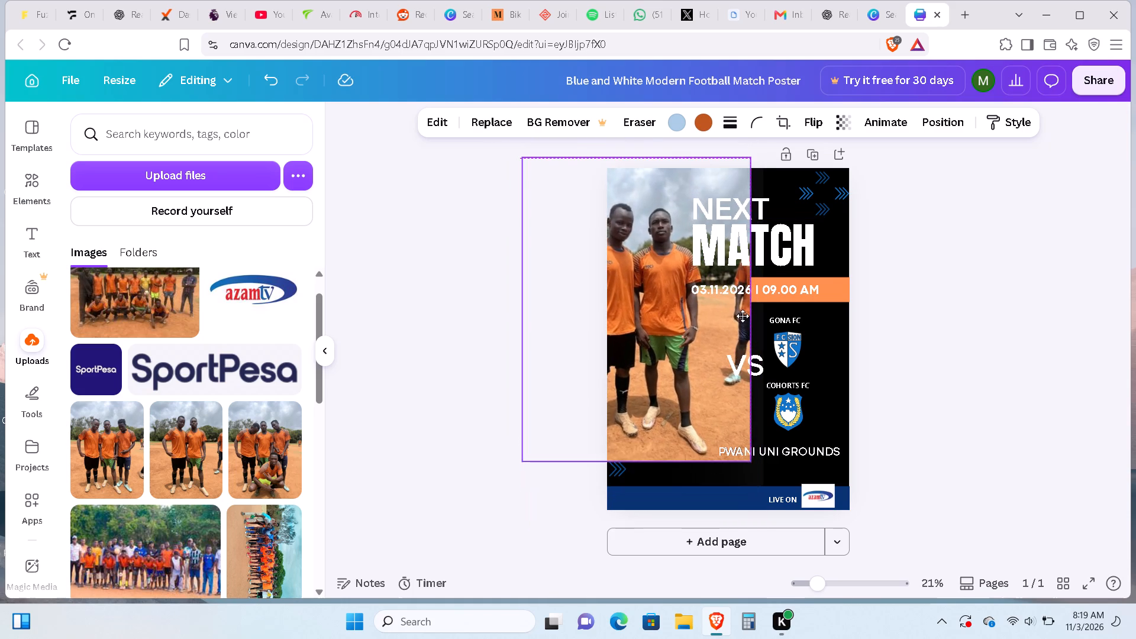
{"action": "left_click_drag", "start_coordinate": [743, 316], "coordinate": [707, 319]}
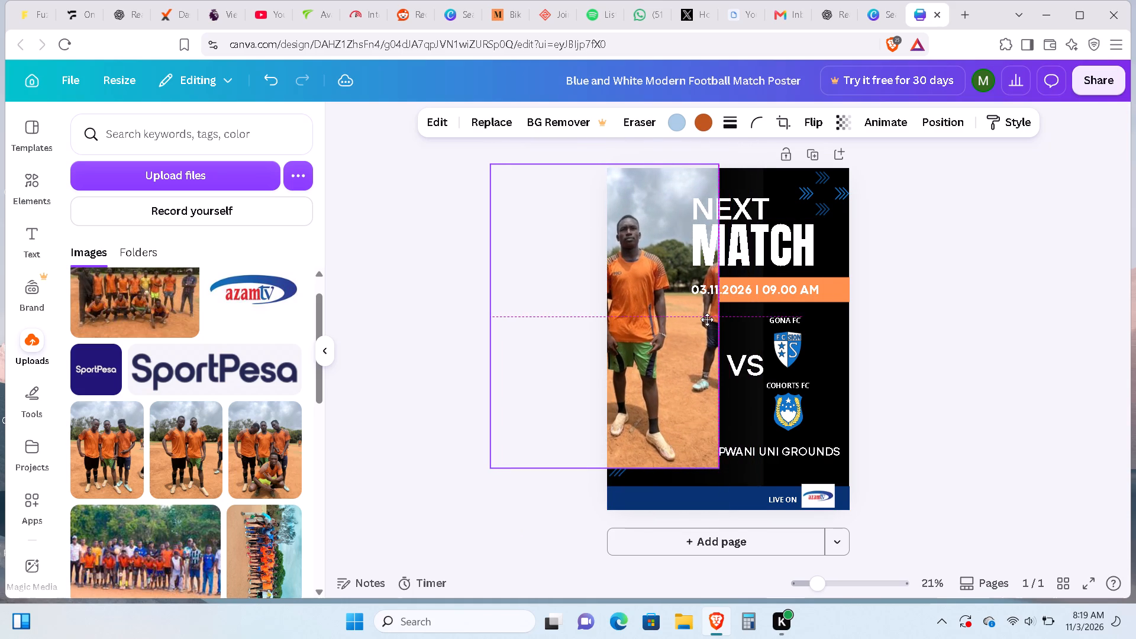
{"action": "left_click_drag", "start_coordinate": [707, 319], "coordinate": [712, 319]}
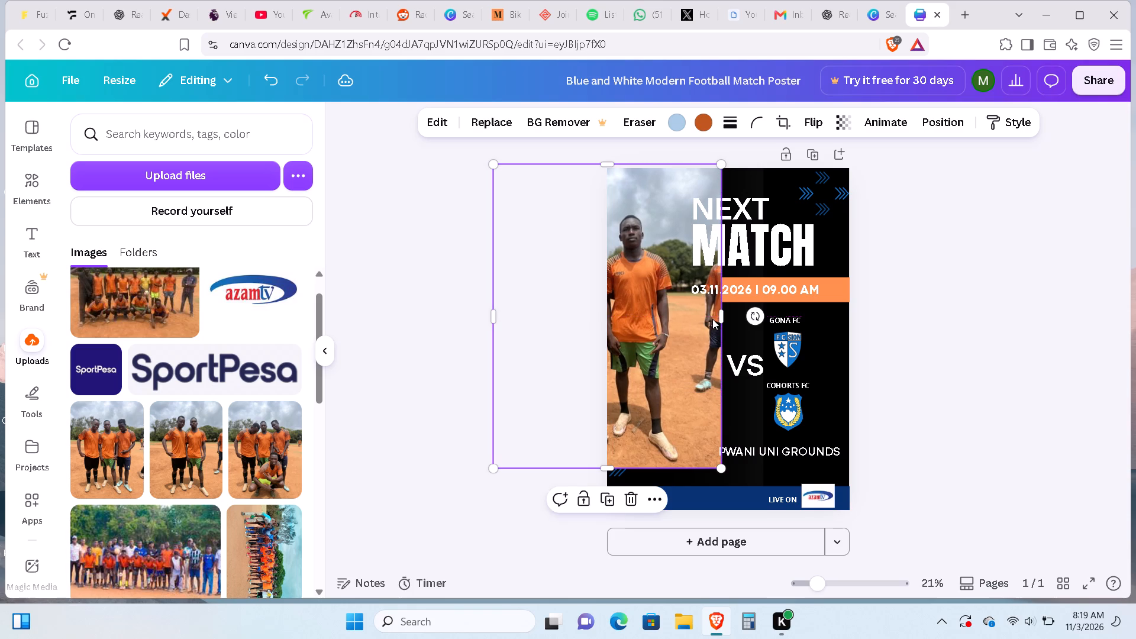
Crop the right side of the players photo back to the start of the NEXT MATCH heading.
{"action": "left_click_drag", "start_coordinate": [719, 315], "coordinate": [696, 316]}
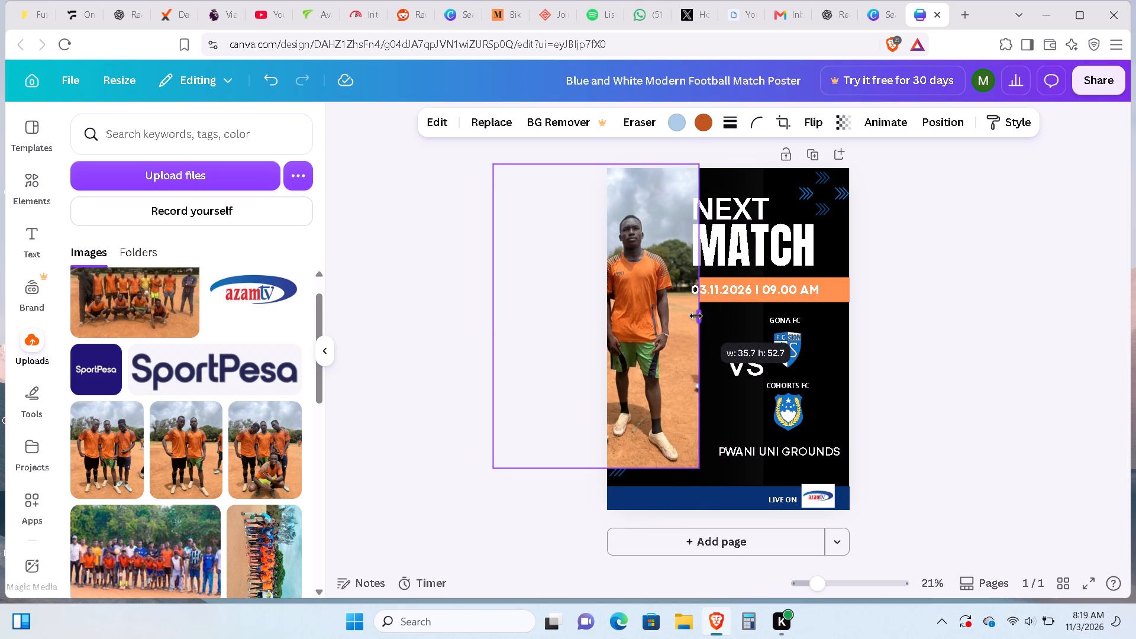
{"action": "left_click_drag", "start_coordinate": [696, 316], "coordinate": [694, 316]}
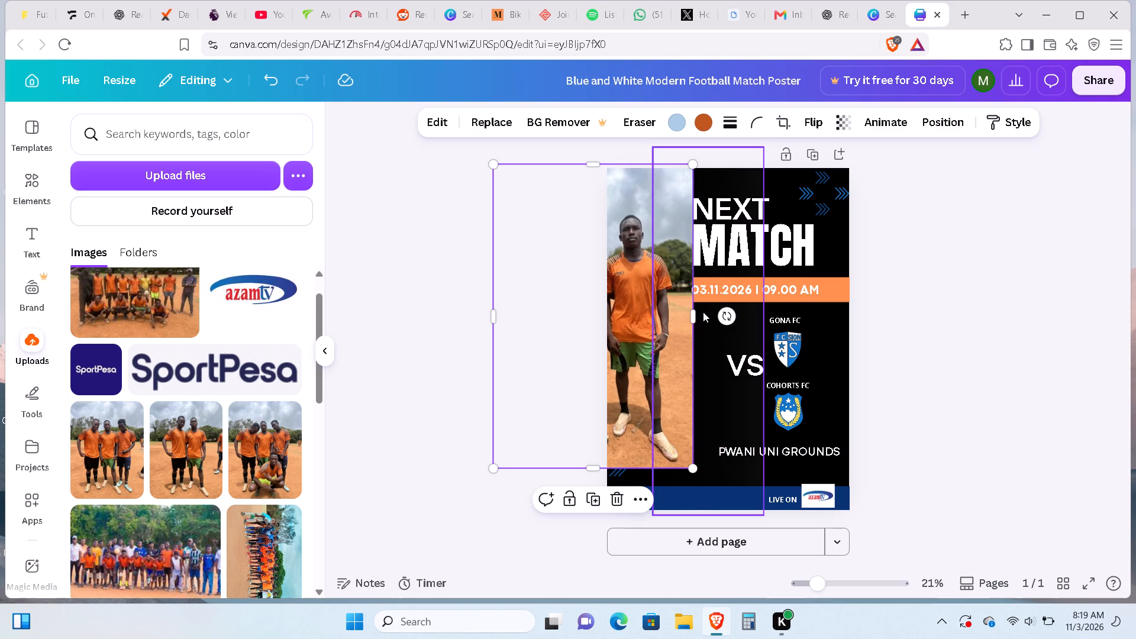
Move the cropped photo right and up until both players show and its bottom edge sits above the blue chevrons, and deselect it.
{"action": "left_click_drag", "start_coordinate": [677, 312], "coordinate": [686, 313]}
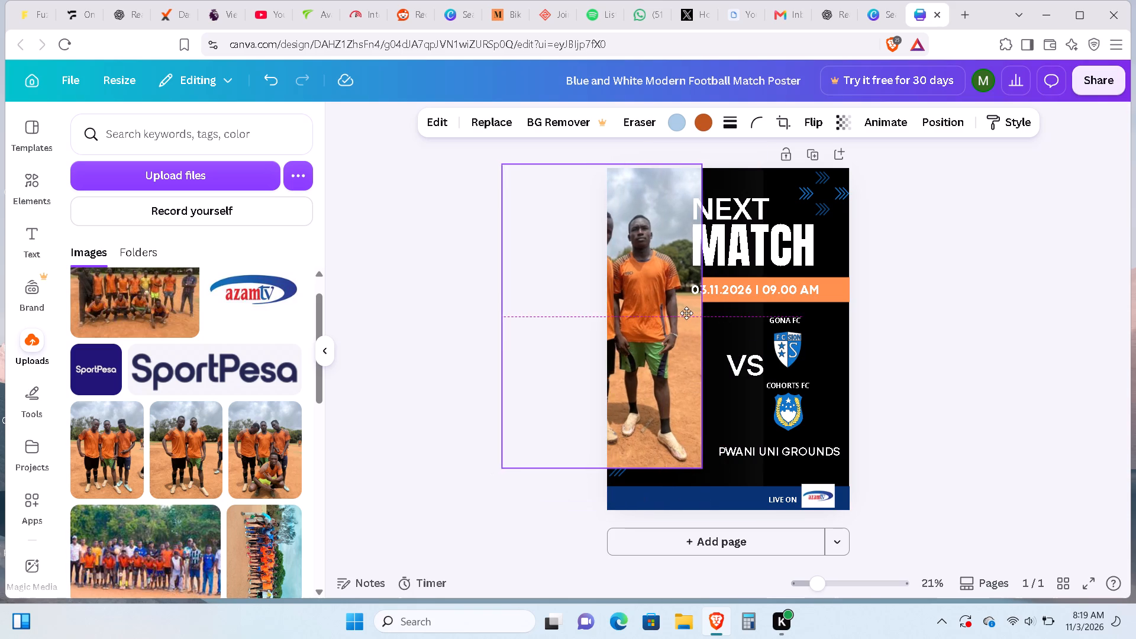
{"action": "left_click_drag", "start_coordinate": [686, 313], "coordinate": [696, 313]}
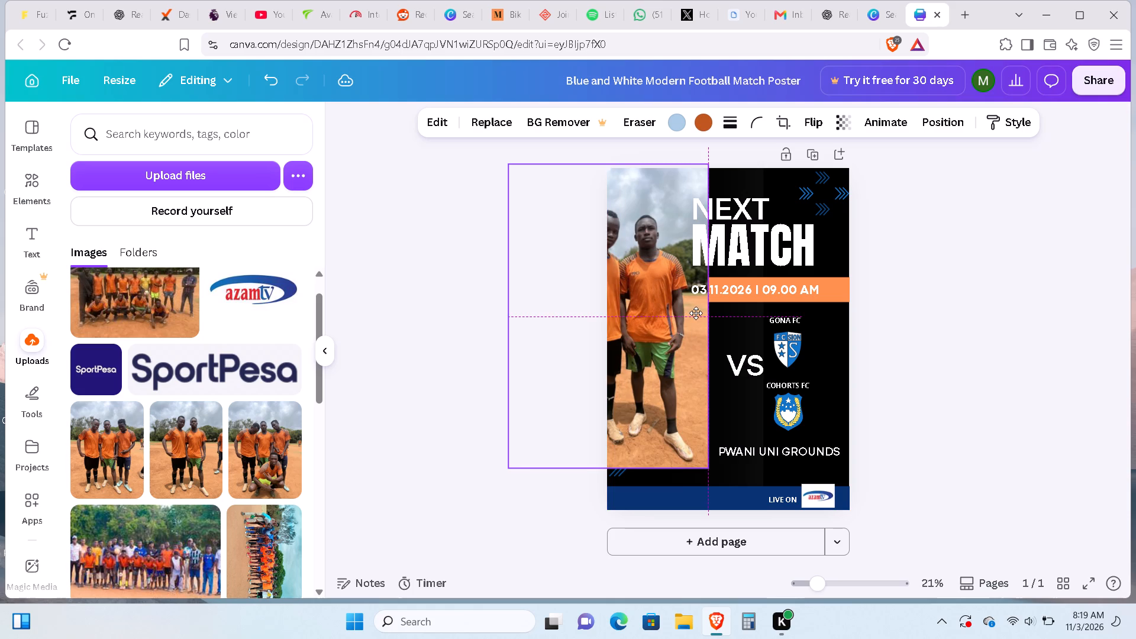
{"action": "left_click_drag", "start_coordinate": [696, 313], "coordinate": [702, 312]}
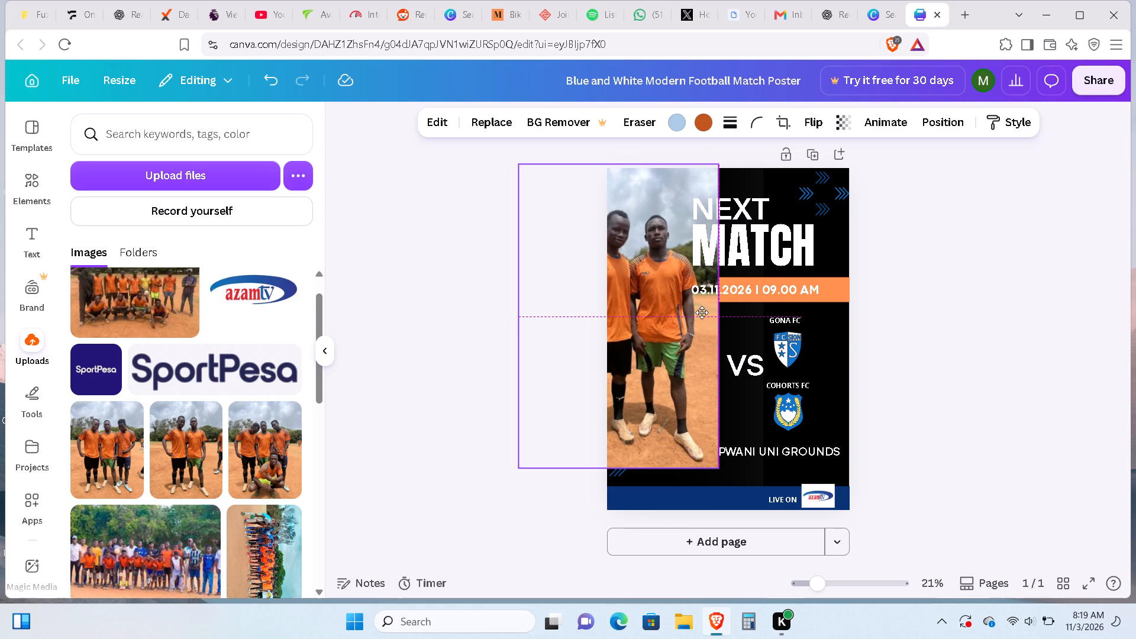
{"action": "left_click_drag", "start_coordinate": [702, 312], "coordinate": [705, 304]}
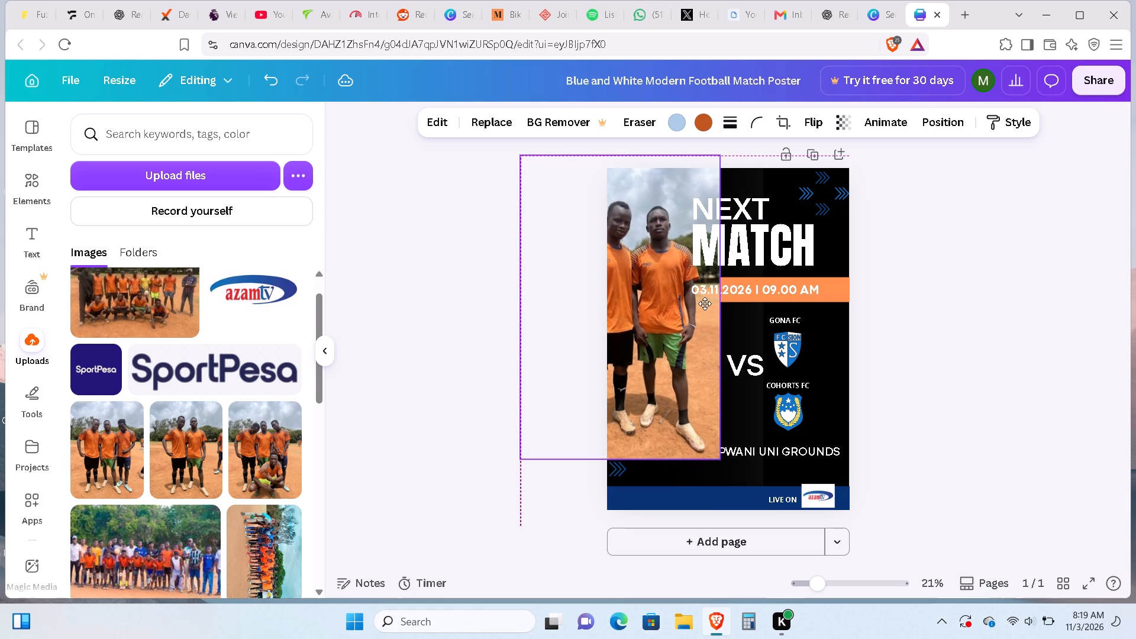
{"action": "left_click_drag", "start_coordinate": [705, 304], "coordinate": [705, 286]}
{"action": "left_click", "coordinate": [948, 368]}
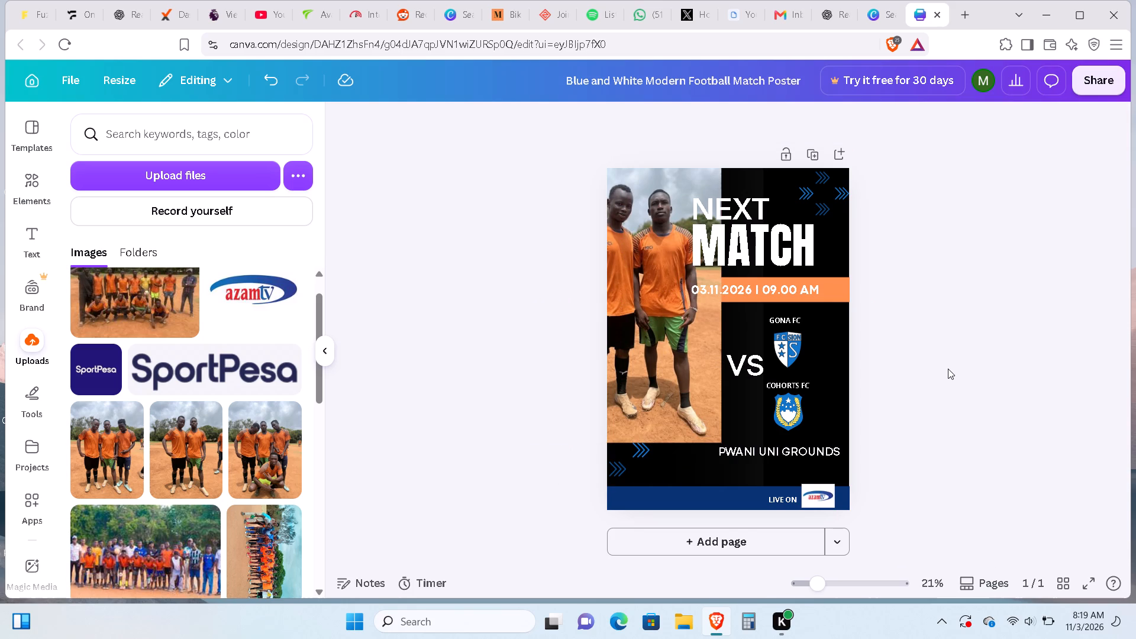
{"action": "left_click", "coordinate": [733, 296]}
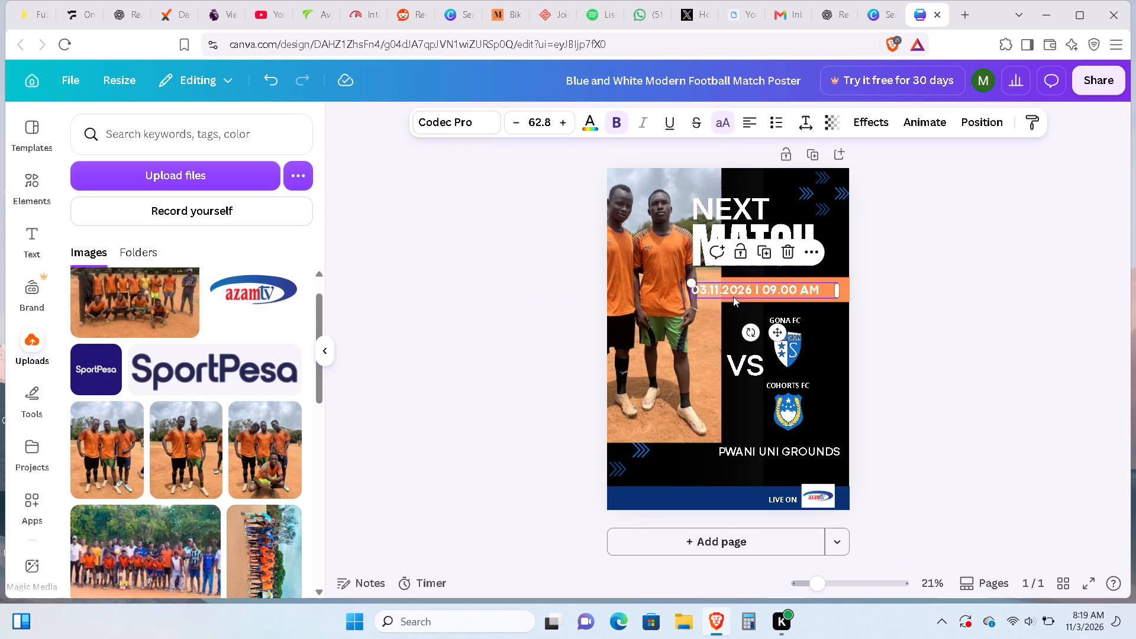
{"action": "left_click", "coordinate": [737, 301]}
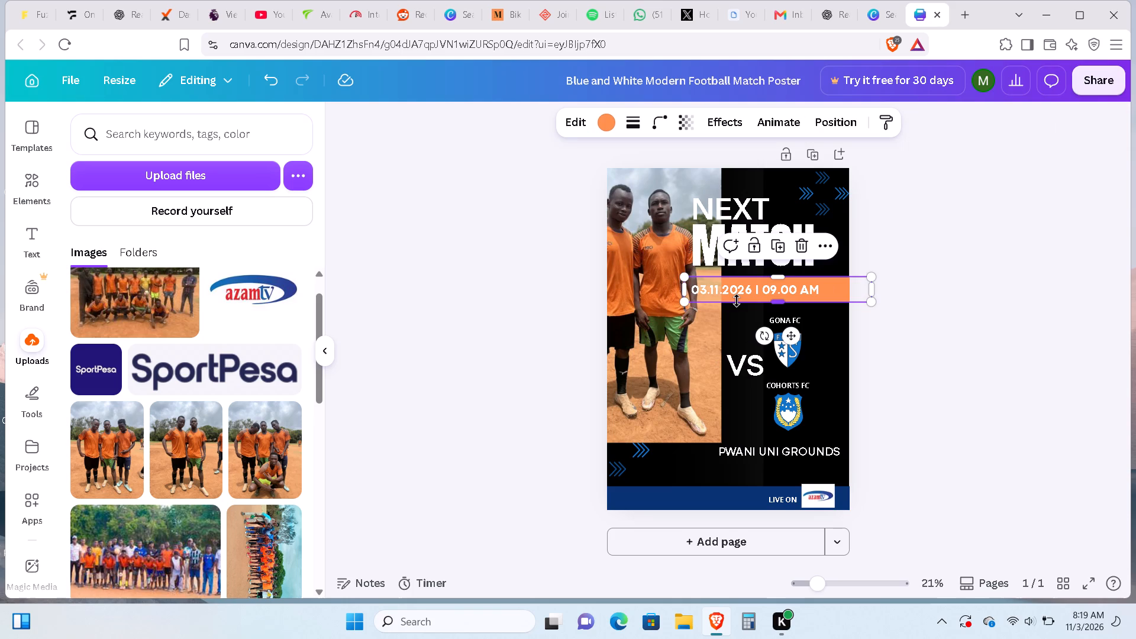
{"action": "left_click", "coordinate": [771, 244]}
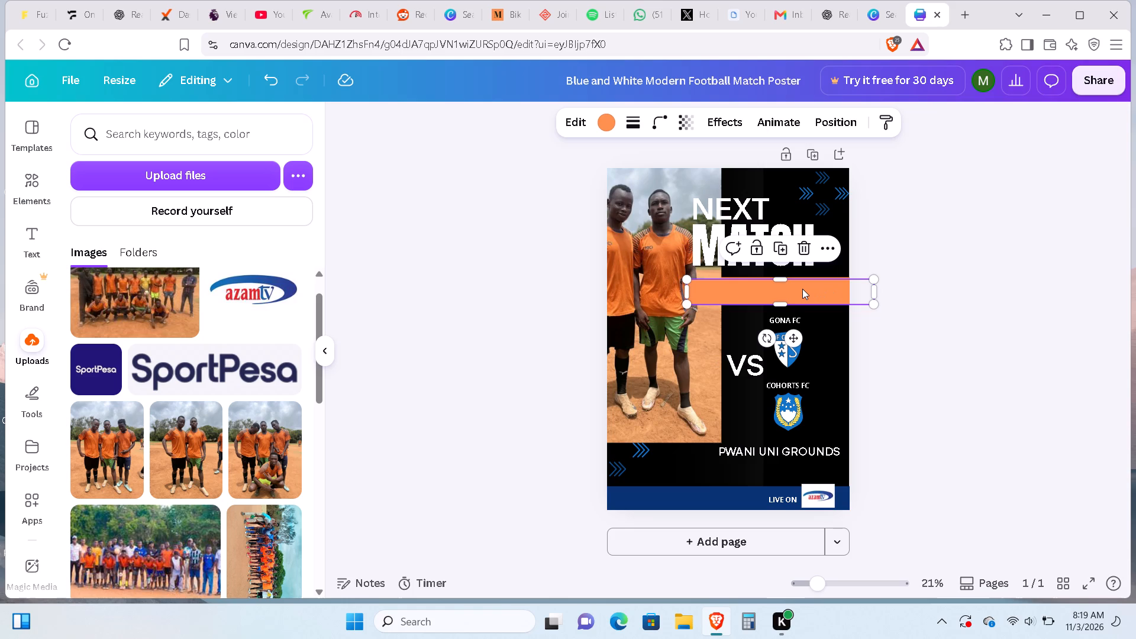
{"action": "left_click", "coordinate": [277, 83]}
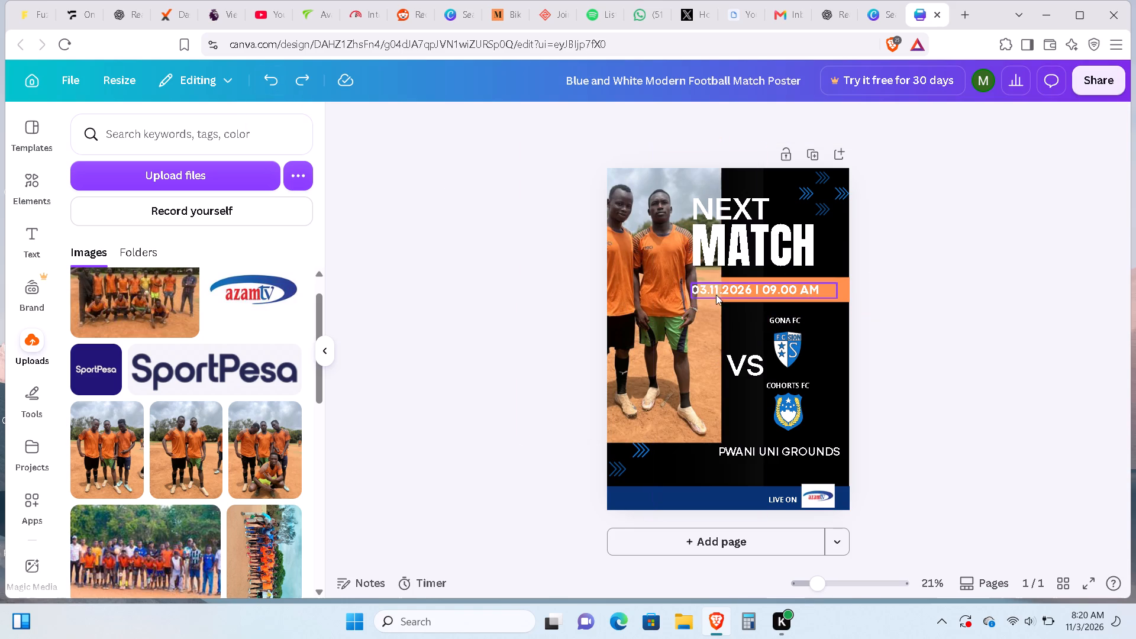
Place a duplicate of the orange bar over the original and paste a copy of the date and time text on it.
{"action": "left_click", "coordinate": [718, 291]}
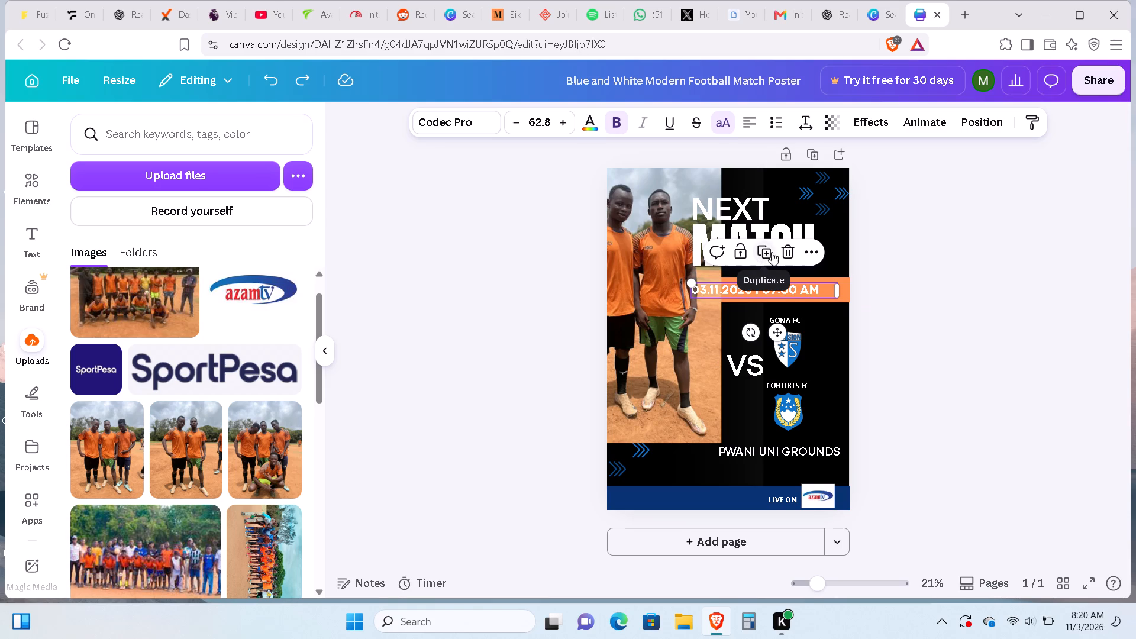
{"action": "left_click", "coordinate": [809, 248]}
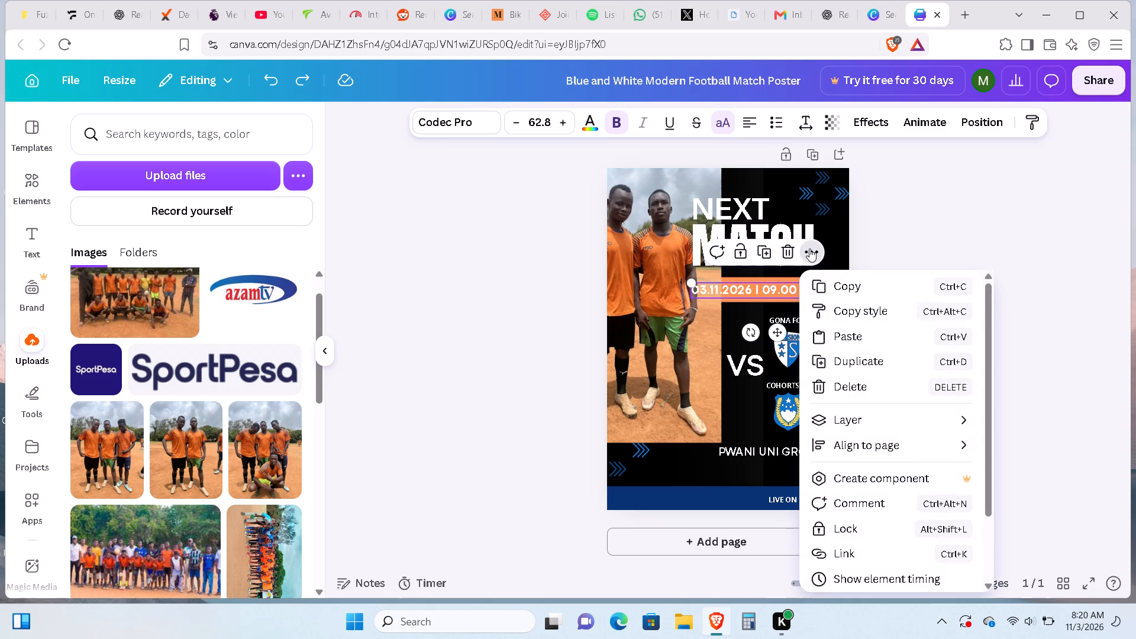
{"action": "left_click", "coordinate": [837, 276]}
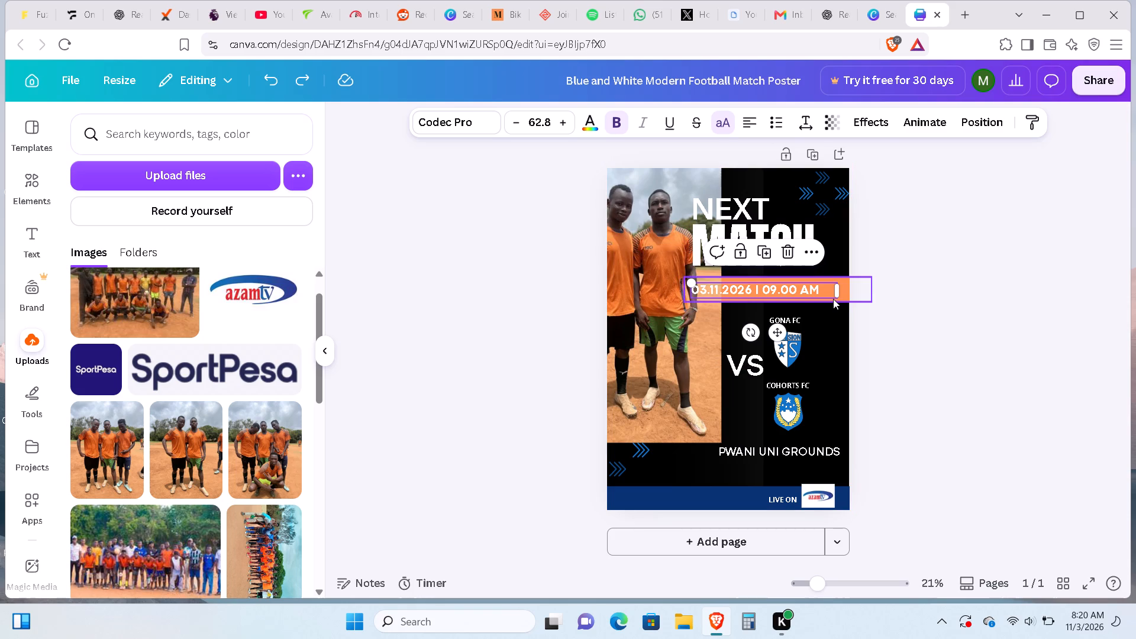
{"action": "left_click", "coordinate": [833, 299]}
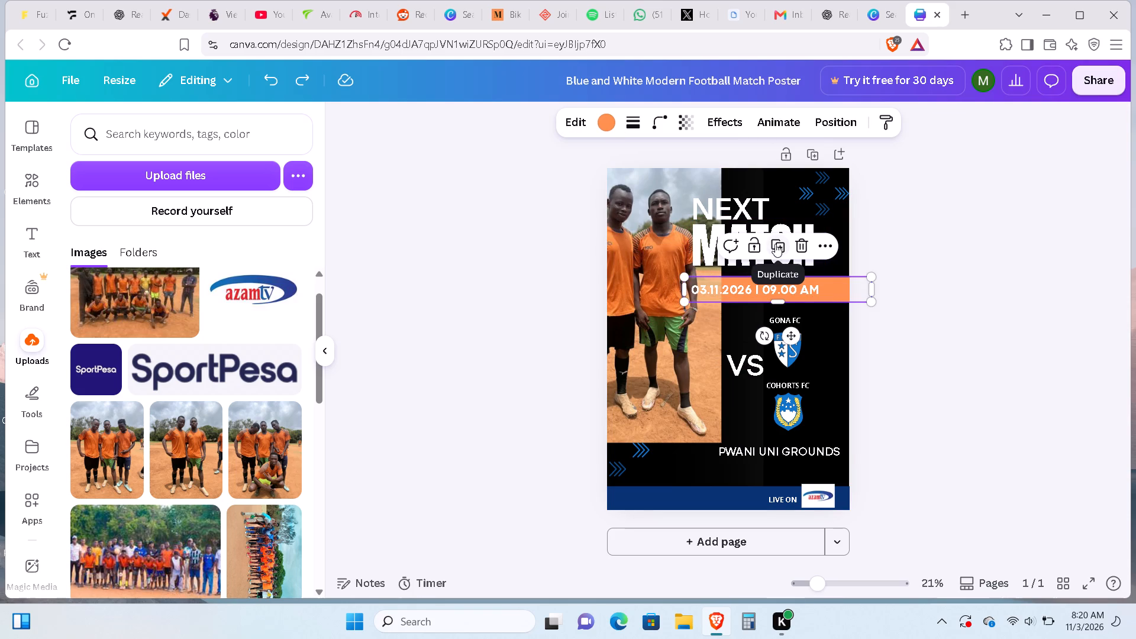
{"action": "left_click", "coordinate": [777, 244]}
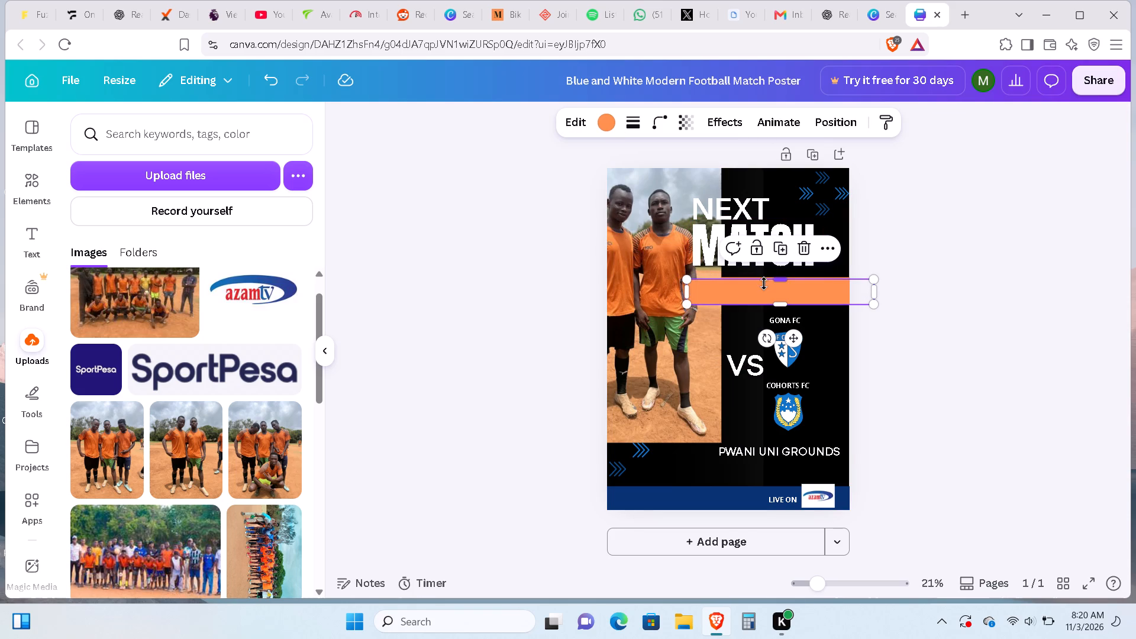
{"action": "left_click", "coordinate": [759, 286]}
{"action": "key", "text": "ctrl+v"}
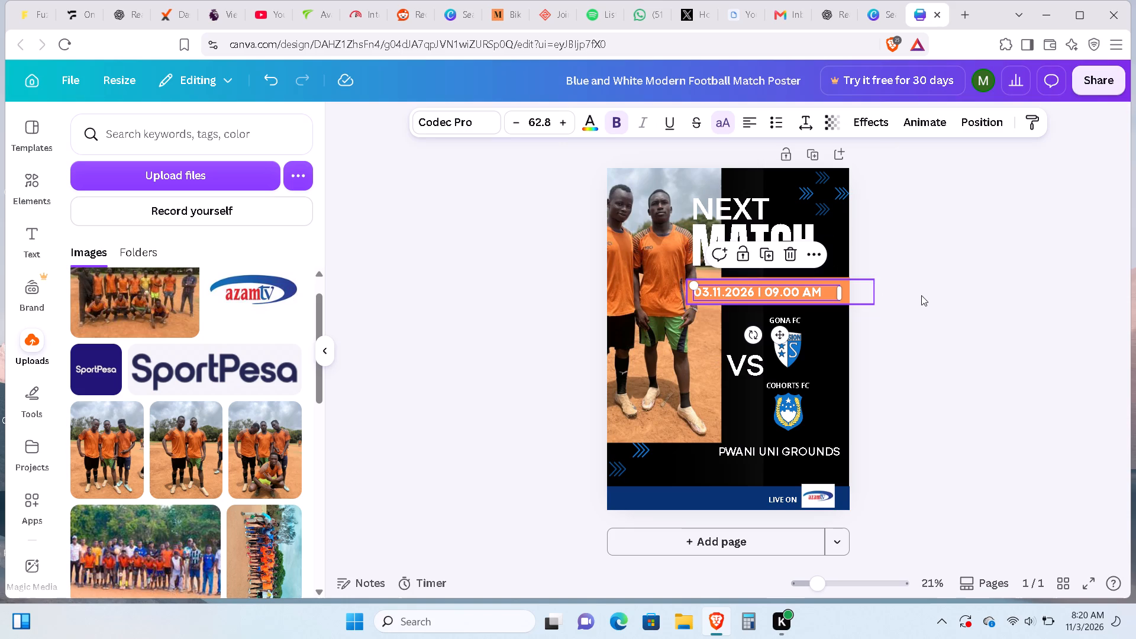
Widen the pasted date text box to the poster's right edge and shift it slightly right on the orange bar.
{"action": "left_click_drag", "start_coordinate": [841, 290], "coordinate": [844, 289]}
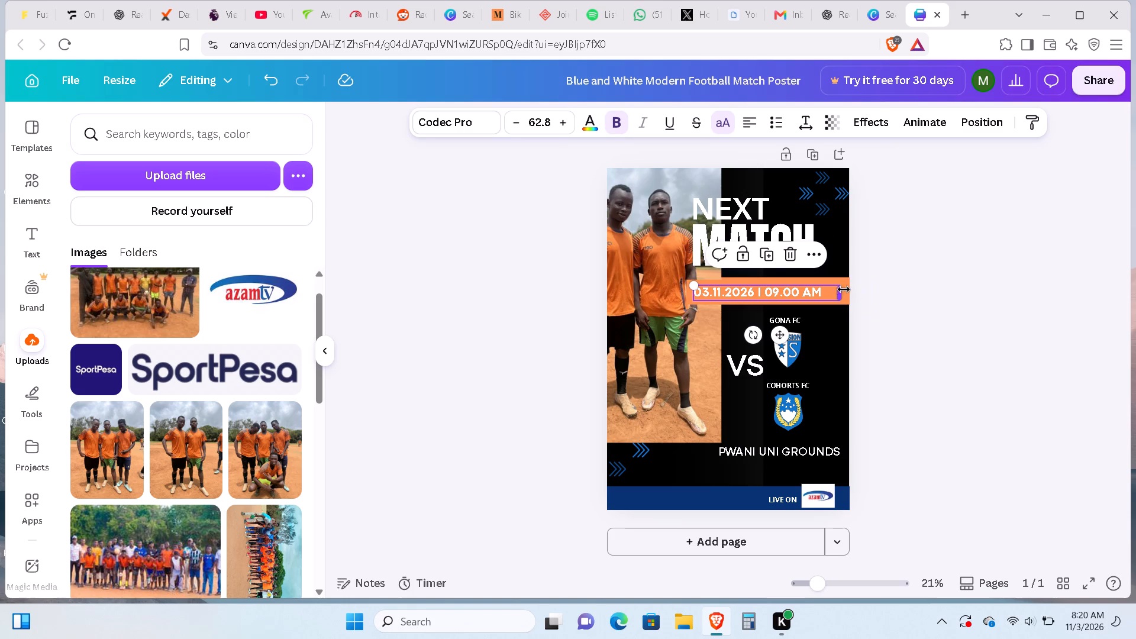
{"action": "left_click_drag", "start_coordinate": [844, 289], "coordinate": [847, 289]}
{"action": "left_click", "coordinate": [847, 289]}
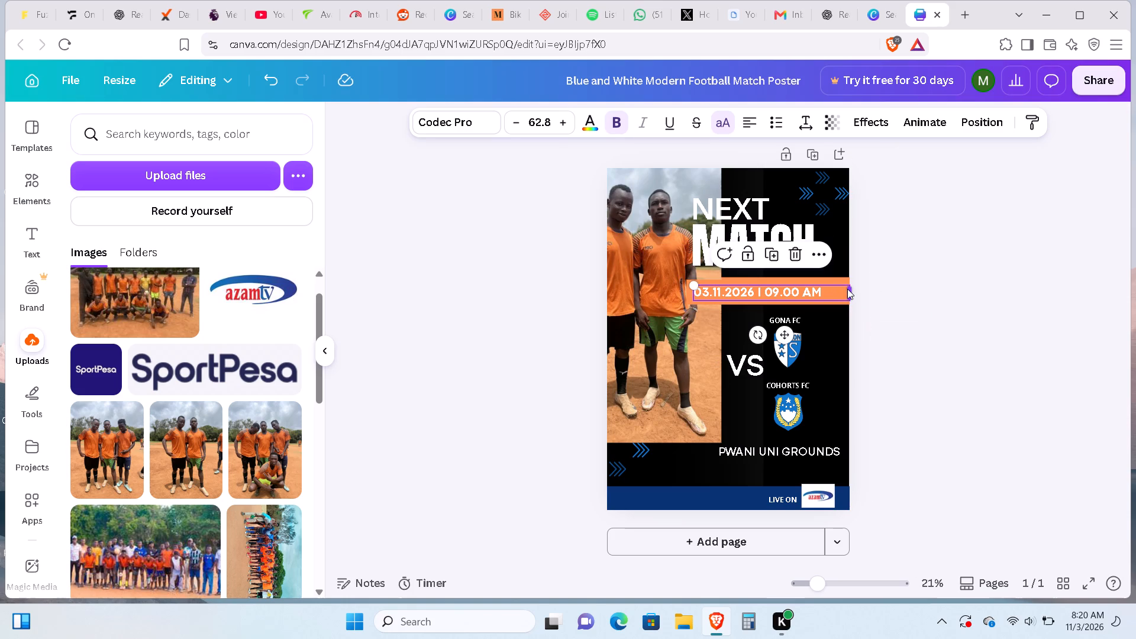
{"action": "left_click", "coordinate": [966, 321]}
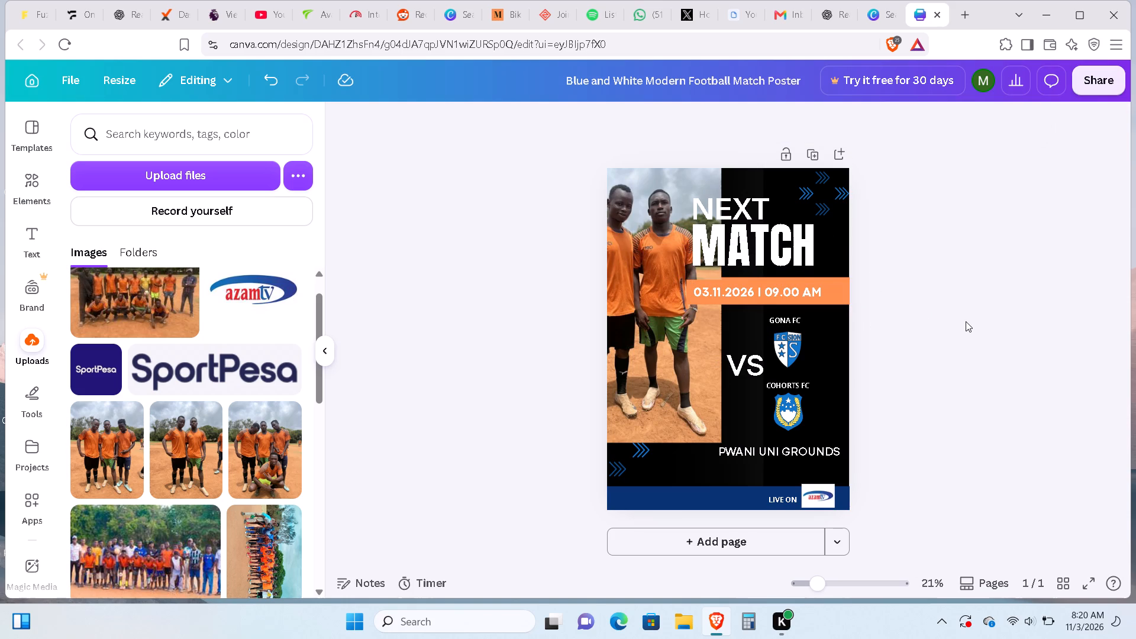
{"action": "left_click_drag", "start_coordinate": [751, 293], "coordinate": [759, 294]}
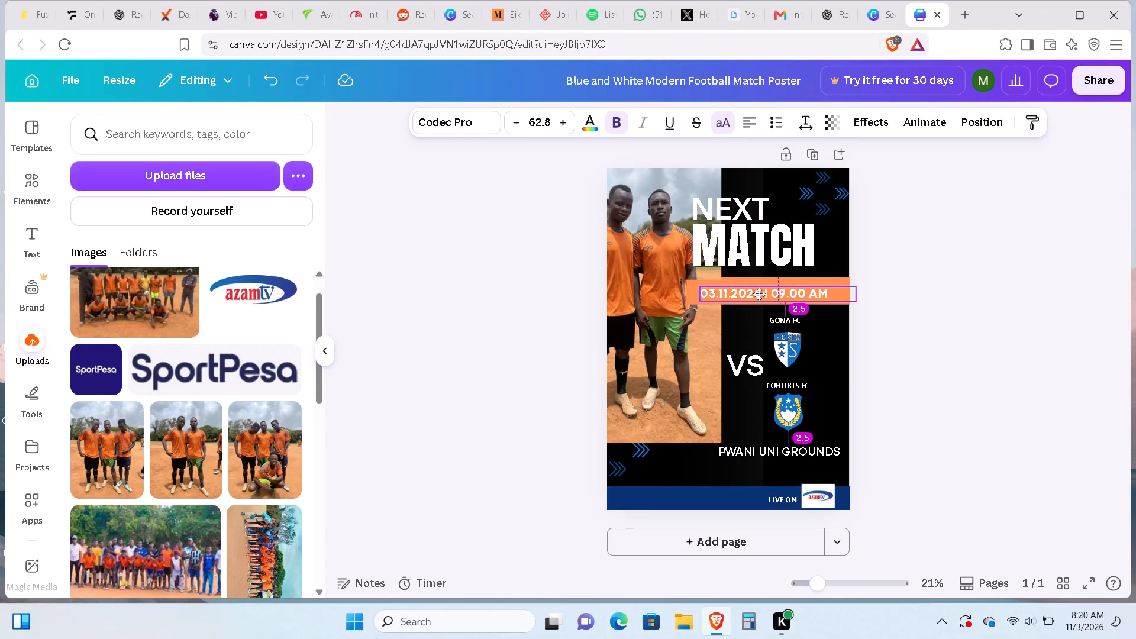
{"action": "left_click_drag", "start_coordinate": [759, 294], "coordinate": [760, 293]}
{"action": "left_click", "coordinate": [893, 321]}
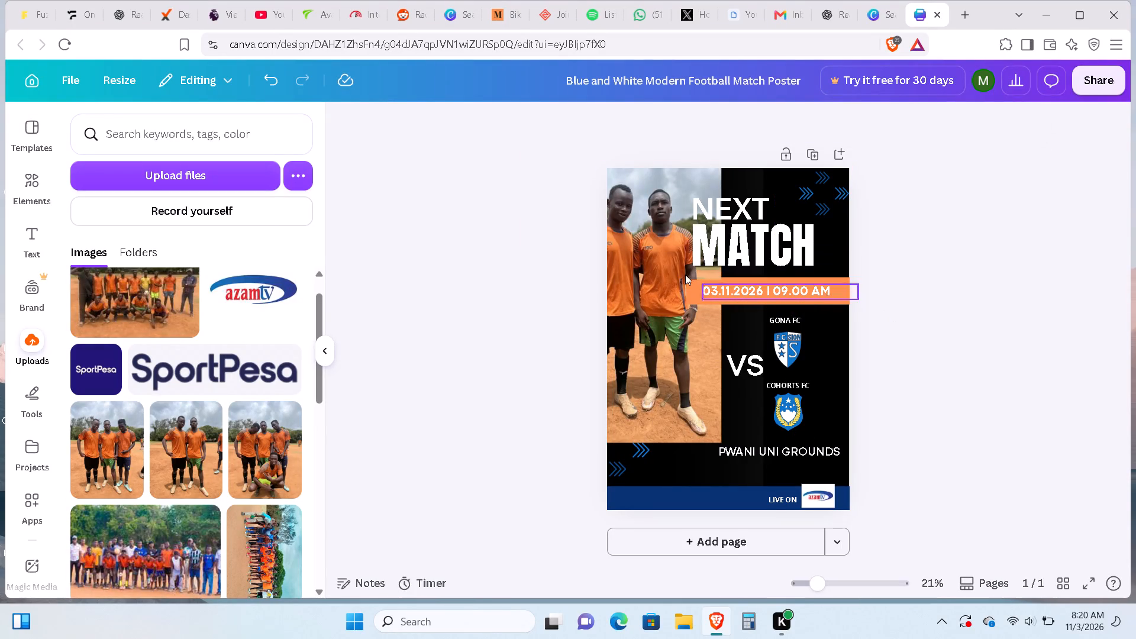
Shorten the duplicate orange bar from its left end to where the pasted date text starts.
{"action": "left_click", "coordinate": [694, 292]}
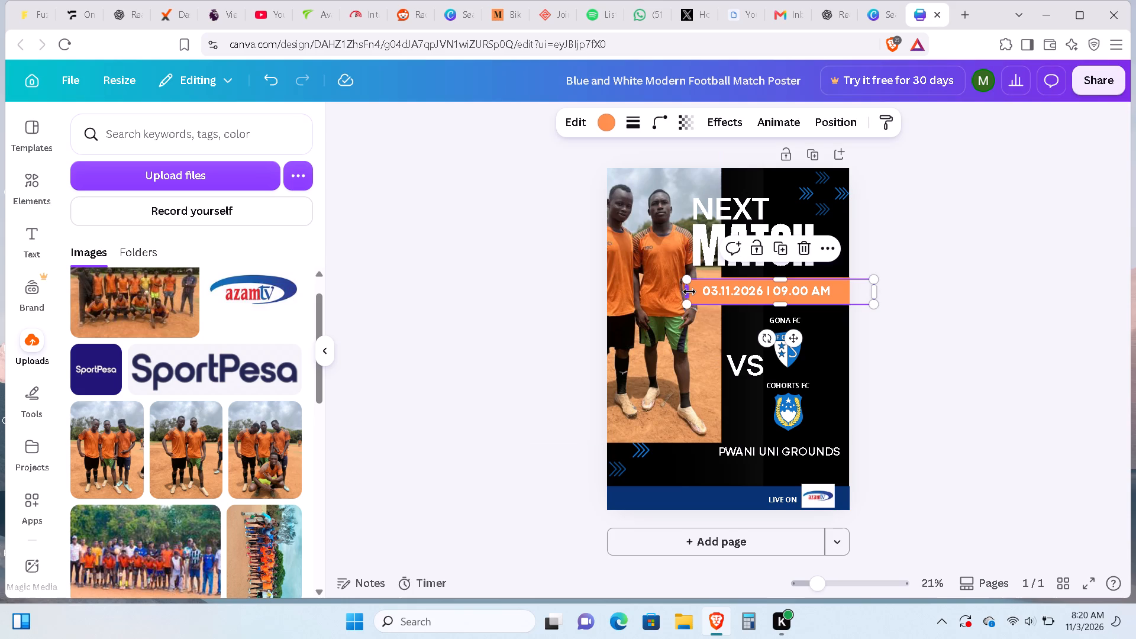
{"action": "left_click_drag", "start_coordinate": [688, 290], "coordinate": [701, 289]}
{"action": "left_click", "coordinate": [922, 357]}
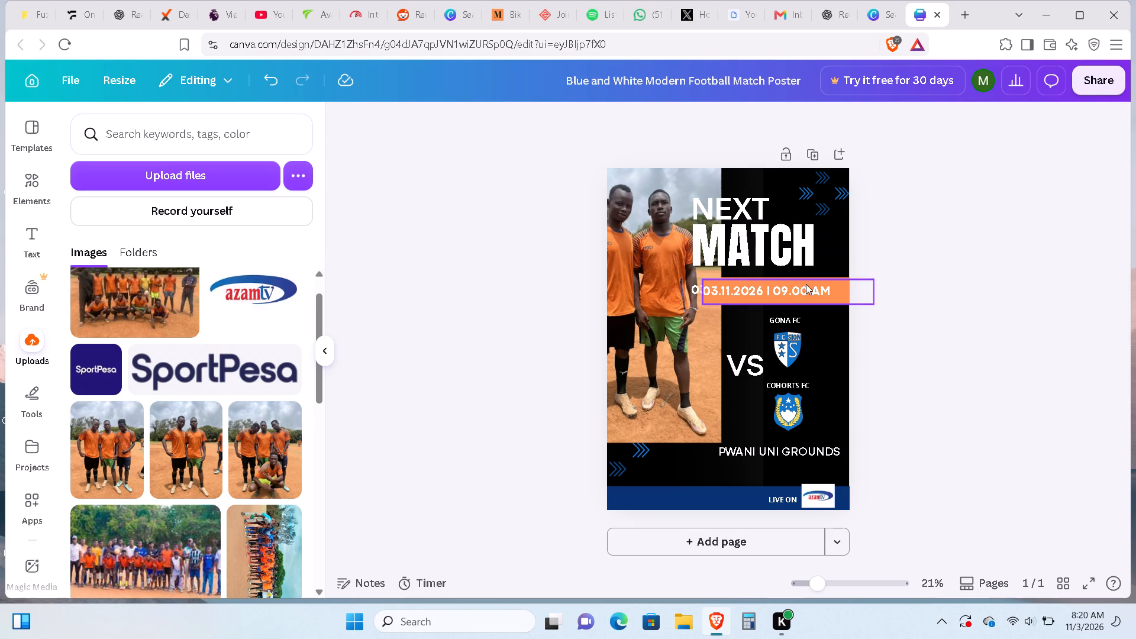
Extend the pasted date text box leftward so its text starts in line with the NEXT MATCH heading.
{"action": "left_click", "coordinate": [792, 288]}
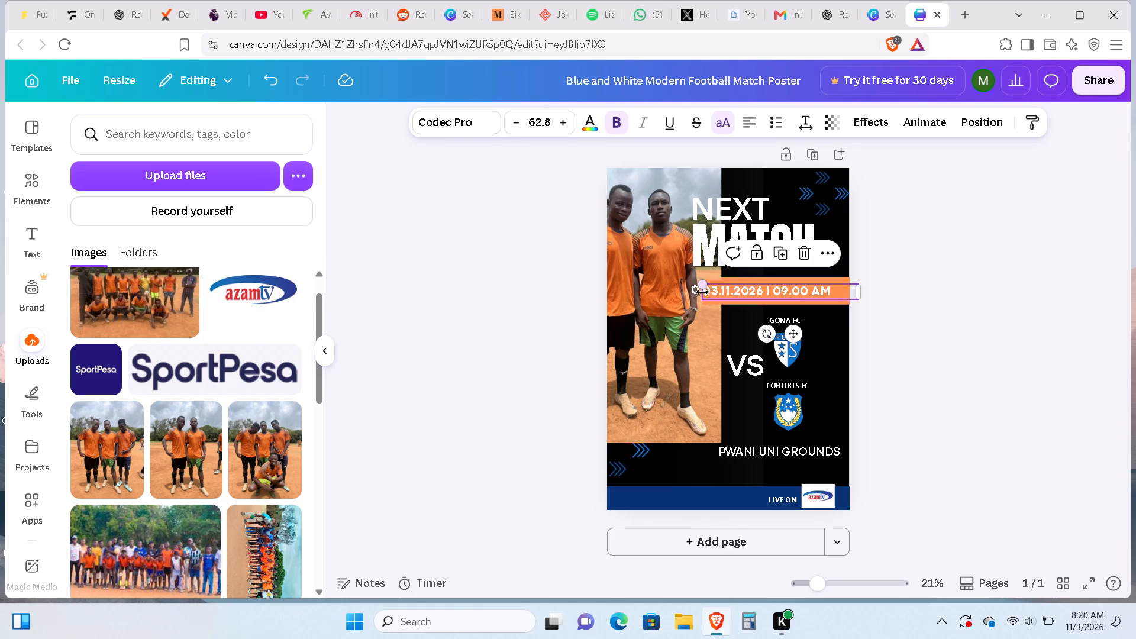
{"action": "left_click", "coordinate": [963, 359]}
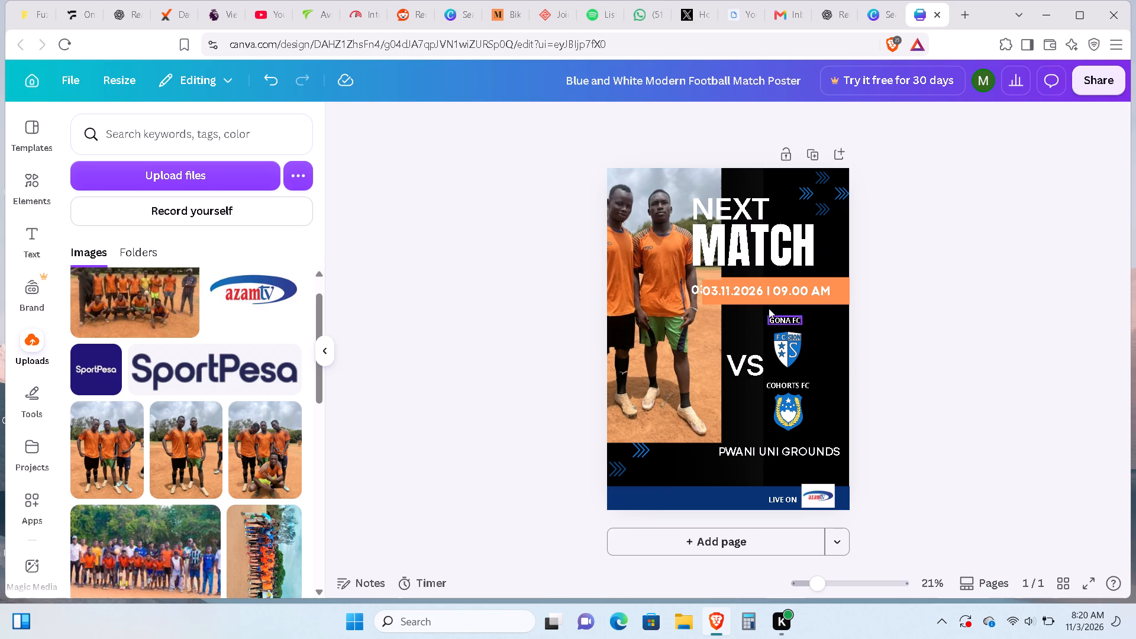
{"action": "left_click", "coordinate": [716, 295]}
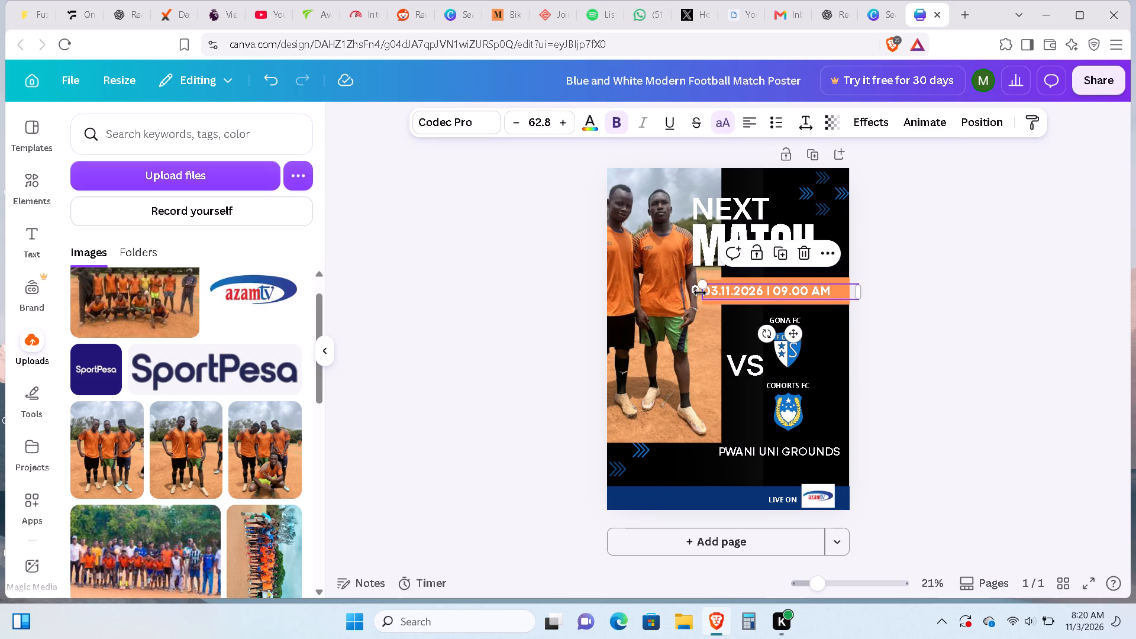
{"action": "left_click_drag", "start_coordinate": [700, 293], "coordinate": [692, 293]}
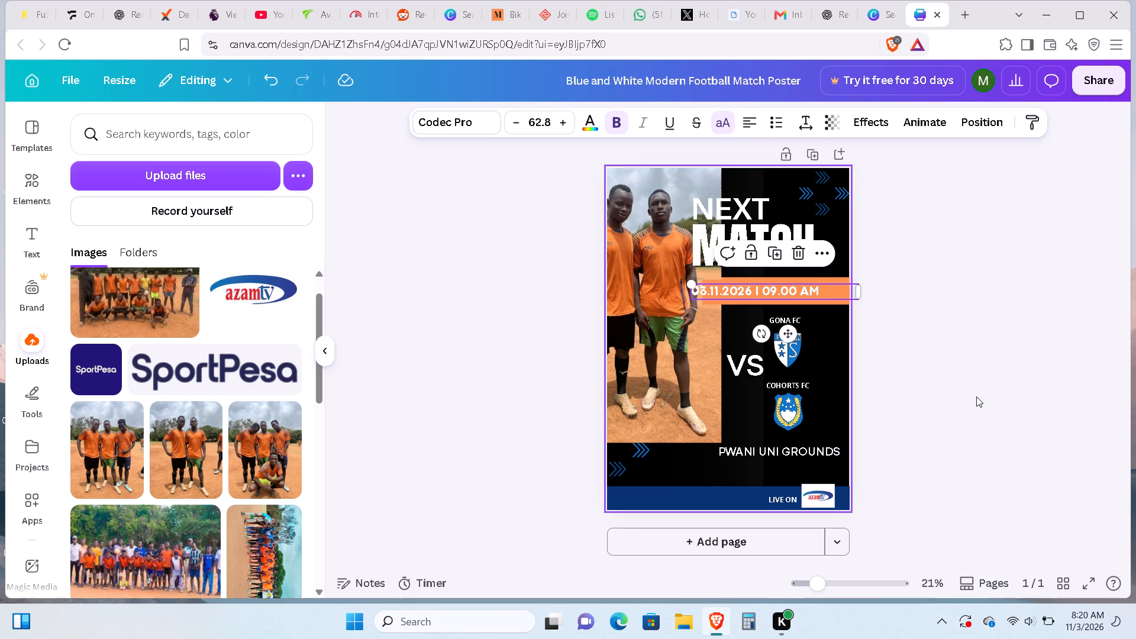
Recolour all three blue colours of the chevron graphic in the poster's upper corner to coral orange #cc4e00.
{"action": "left_click", "coordinate": [976, 397]}
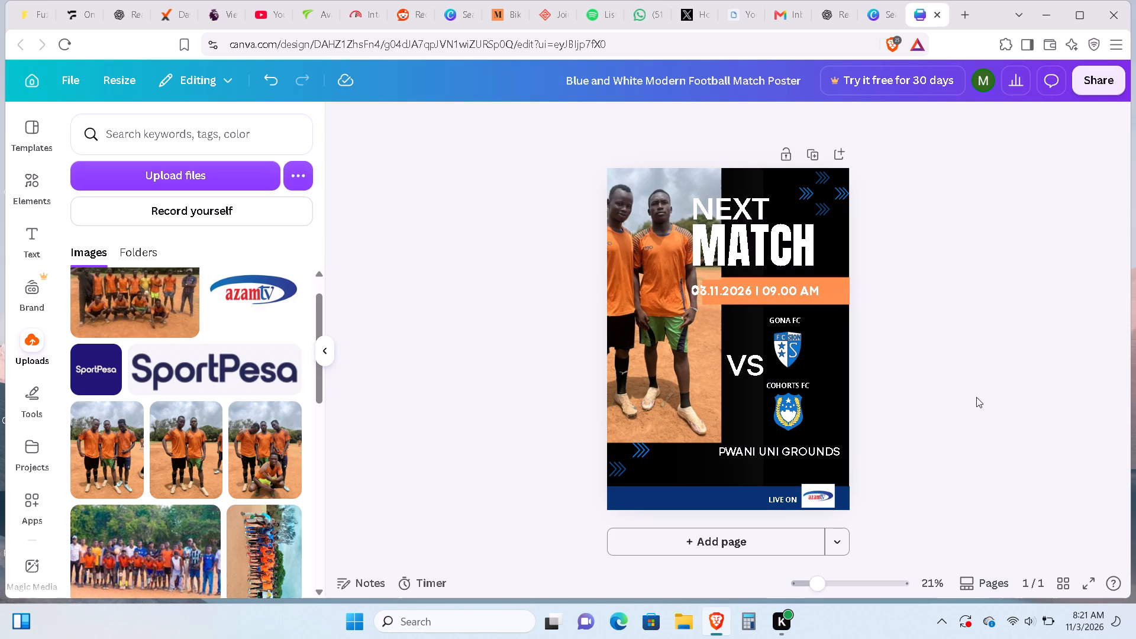
{"action": "left_click", "coordinate": [825, 185]}
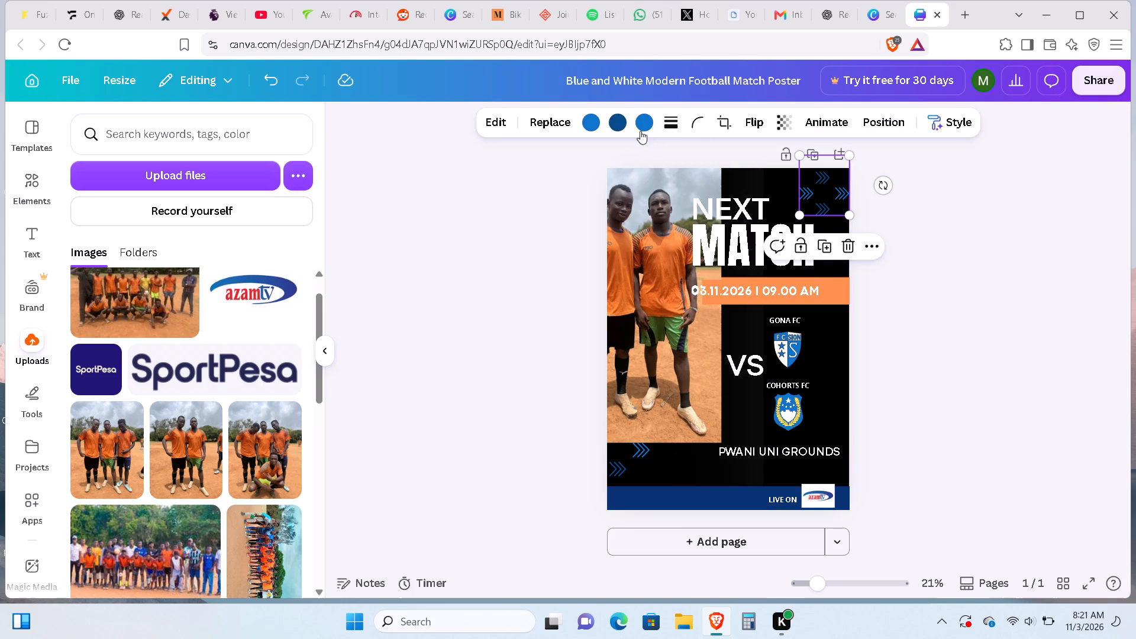
{"action": "left_click", "coordinate": [592, 122]}
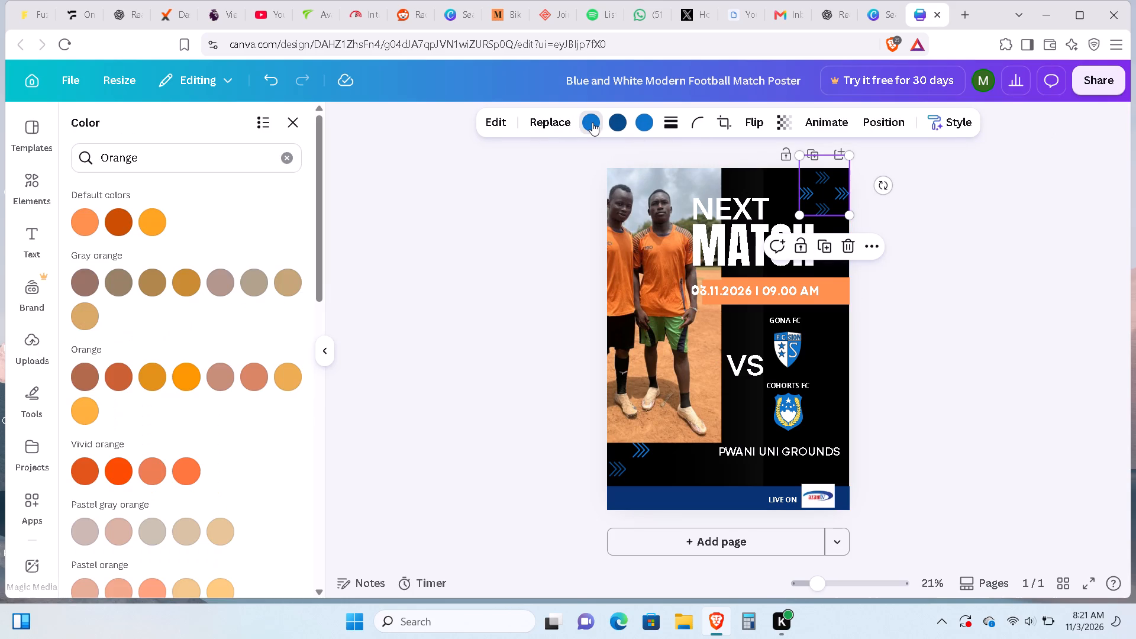
{"action": "left_click", "coordinate": [119, 225]}
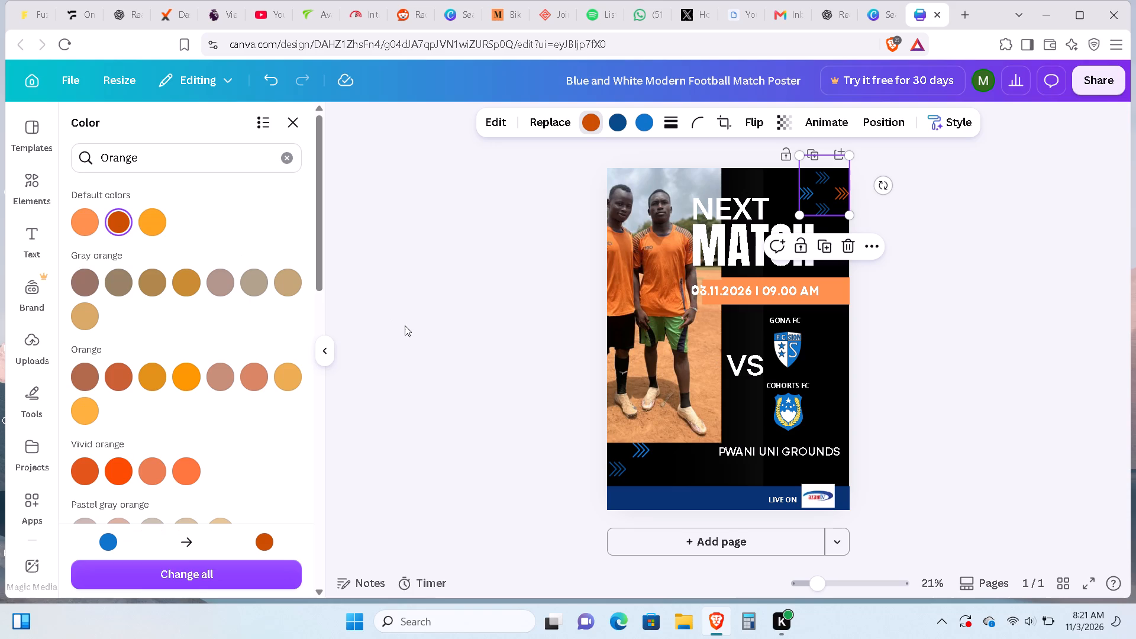
{"action": "left_click", "coordinate": [974, 405]}
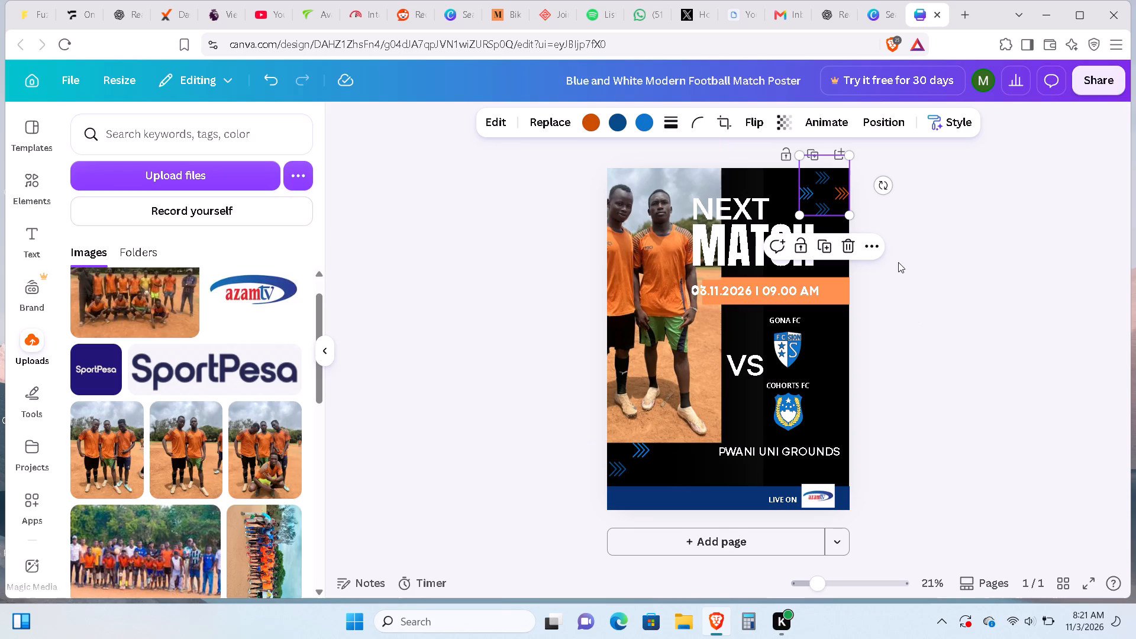
{"action": "left_click", "coordinate": [918, 252]}
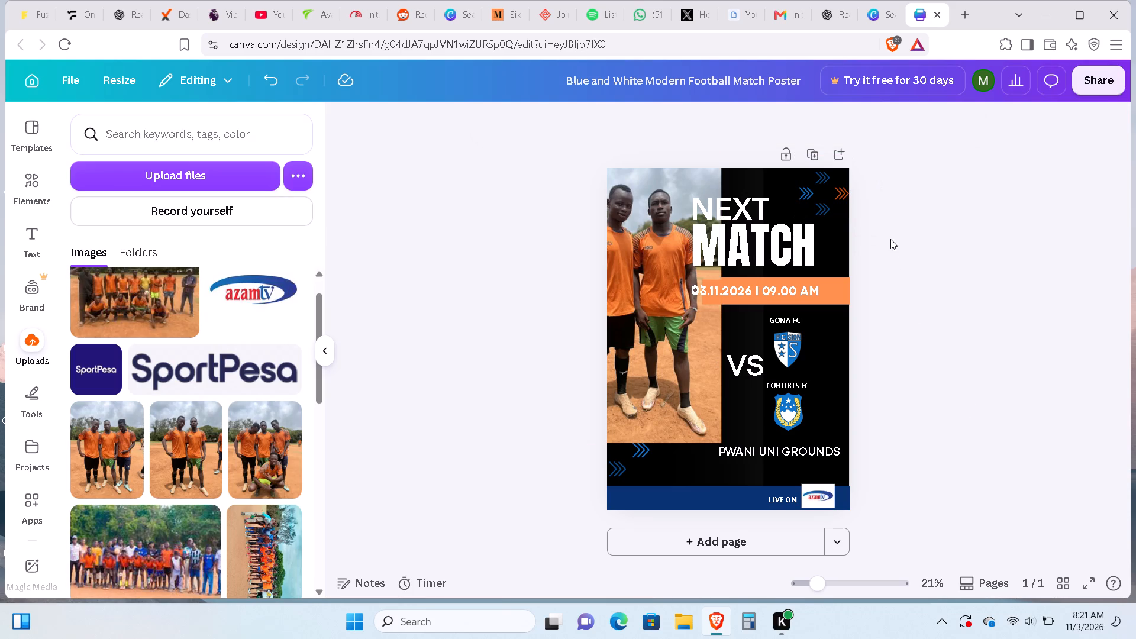
{"action": "left_click", "coordinate": [805, 196]}
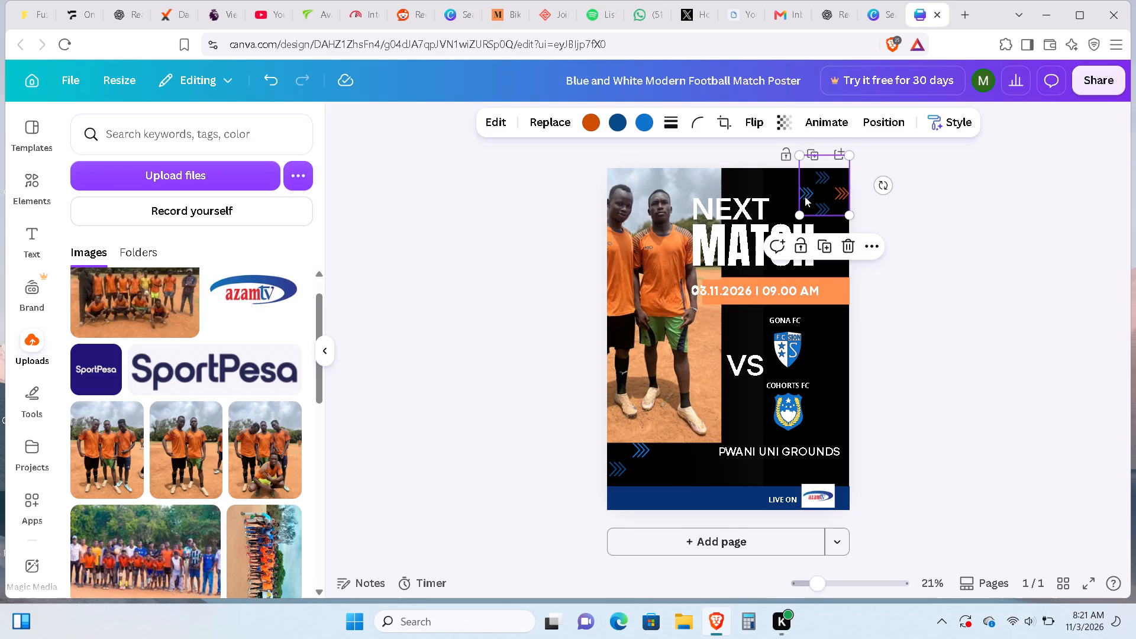
{"action": "left_click", "coordinate": [637, 121]}
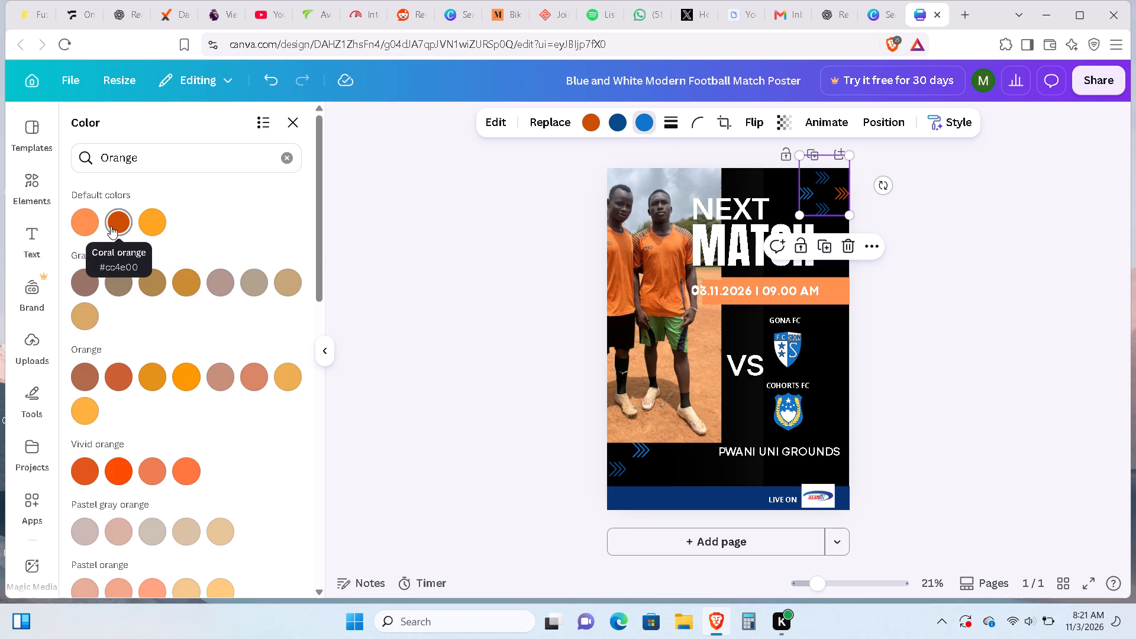
{"action": "left_click", "coordinate": [111, 226]}
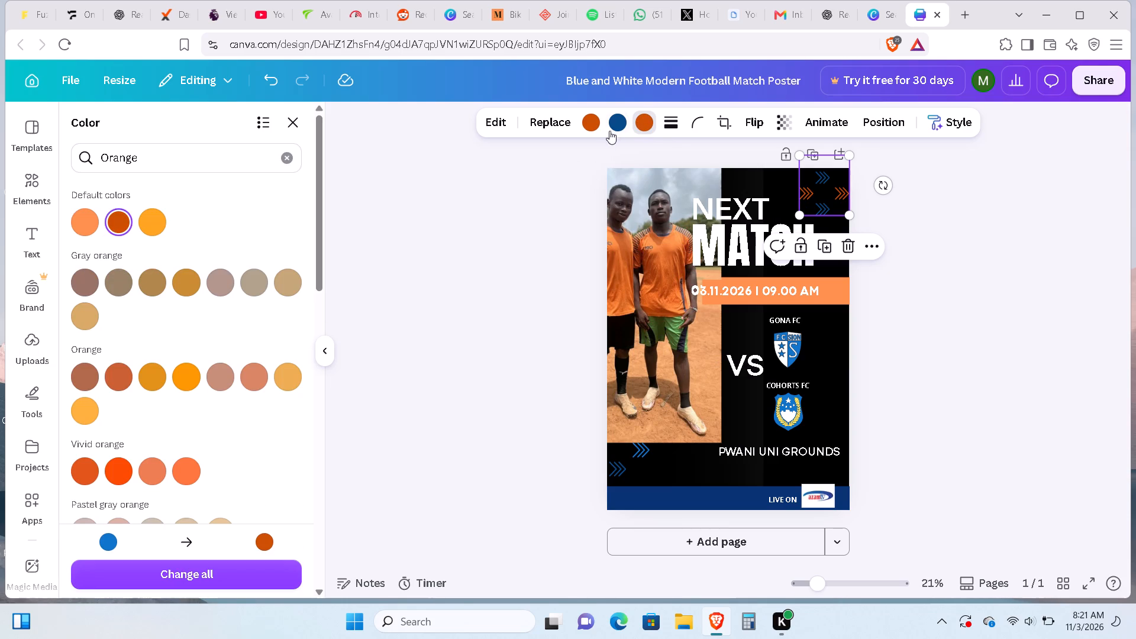
{"action": "left_click", "coordinate": [612, 127]}
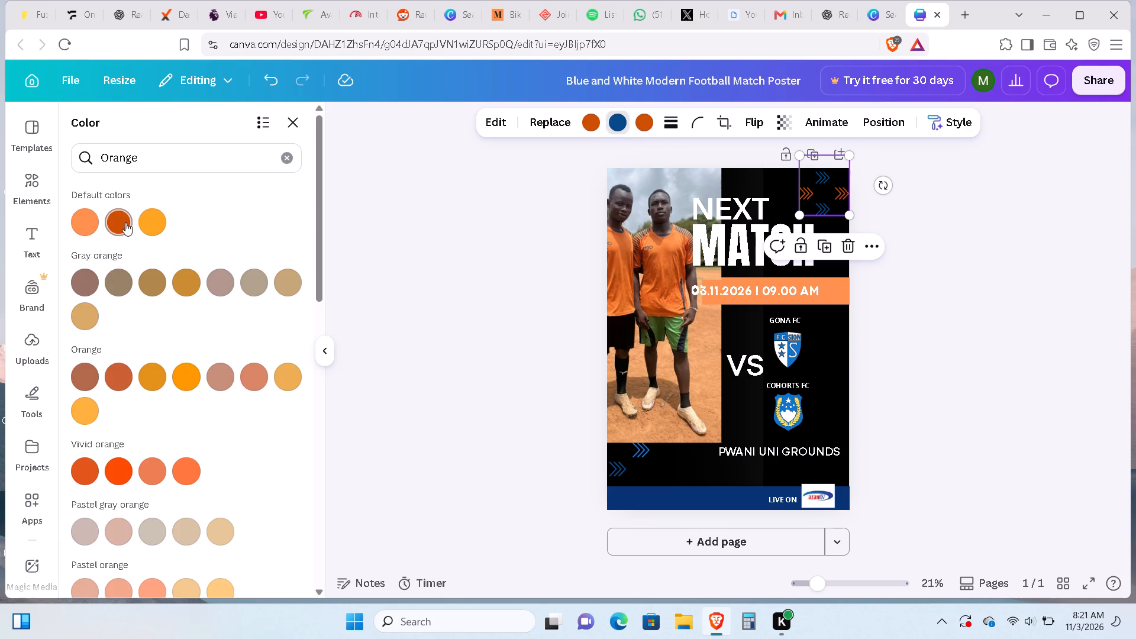
{"action": "left_click", "coordinate": [125, 222]}
{"action": "left_click", "coordinate": [504, 351]}
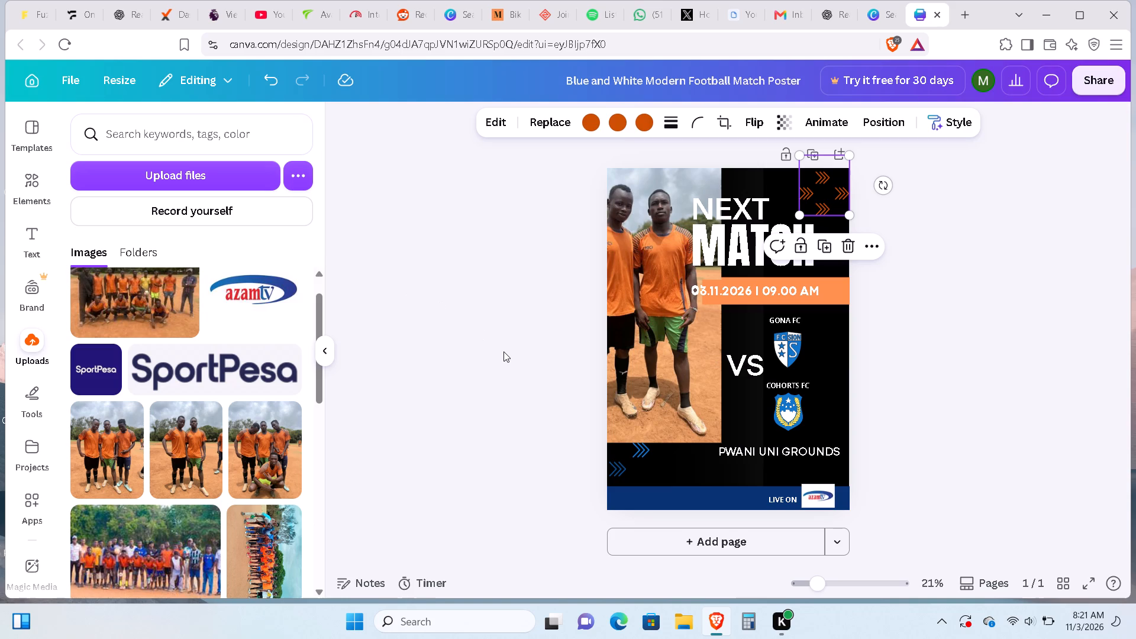
Change the text colour of the NEXT and MATCH headings to the design's light orange, matching the date bar.
{"action": "left_click", "coordinate": [741, 230]}
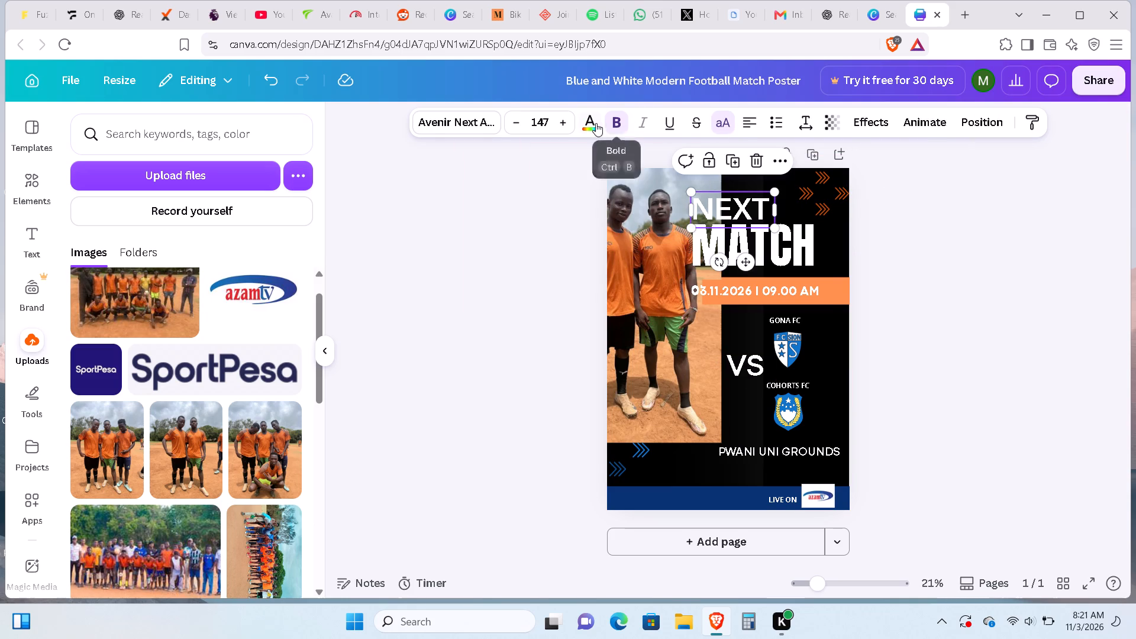
{"action": "left_click", "coordinate": [593, 123]}
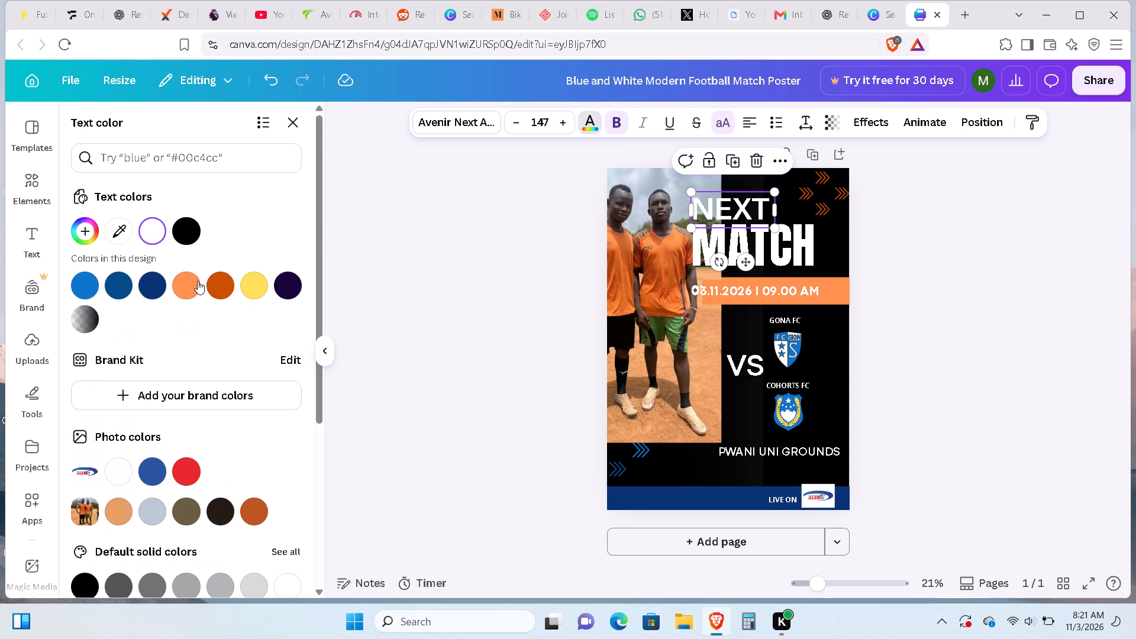
{"action": "left_click", "coordinate": [188, 283]}
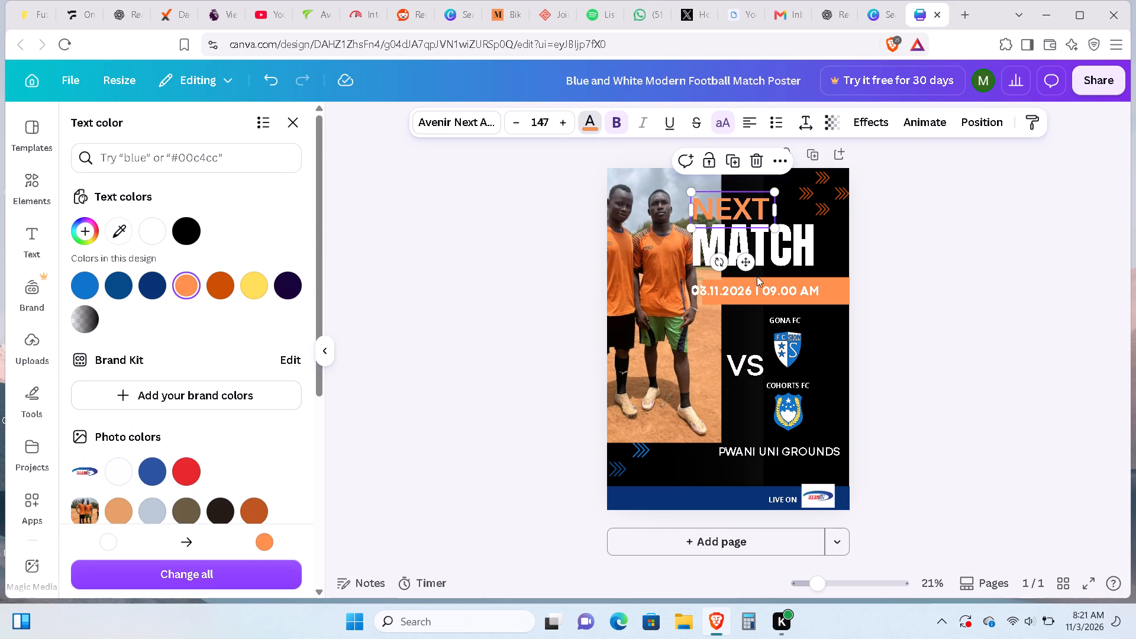
{"action": "left_click", "coordinate": [759, 260]}
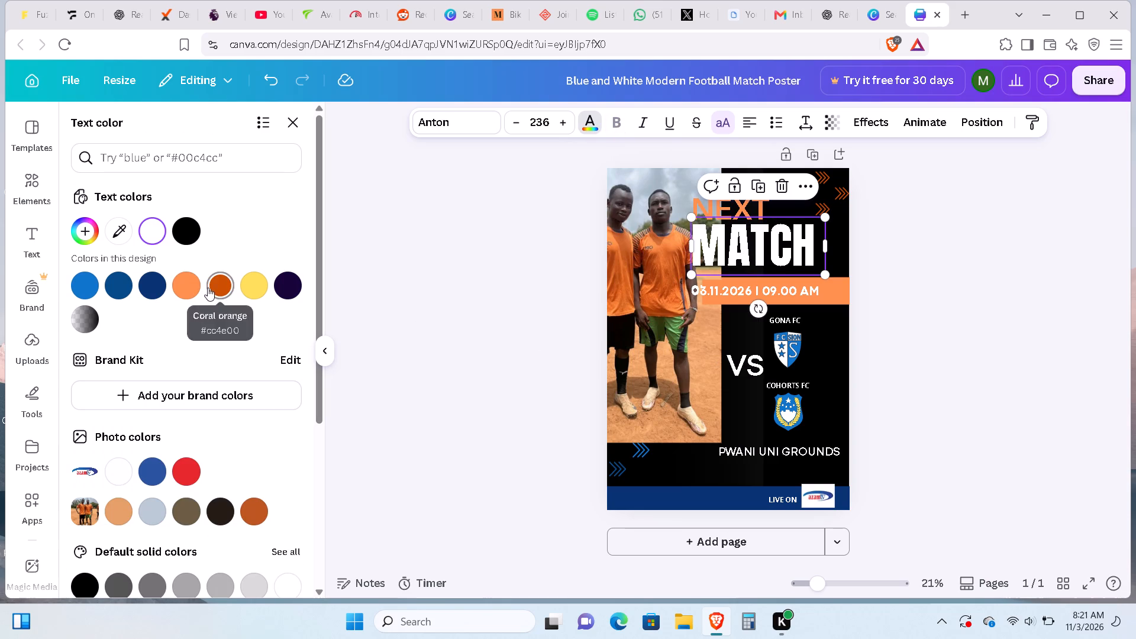
{"action": "left_click", "coordinate": [193, 284]}
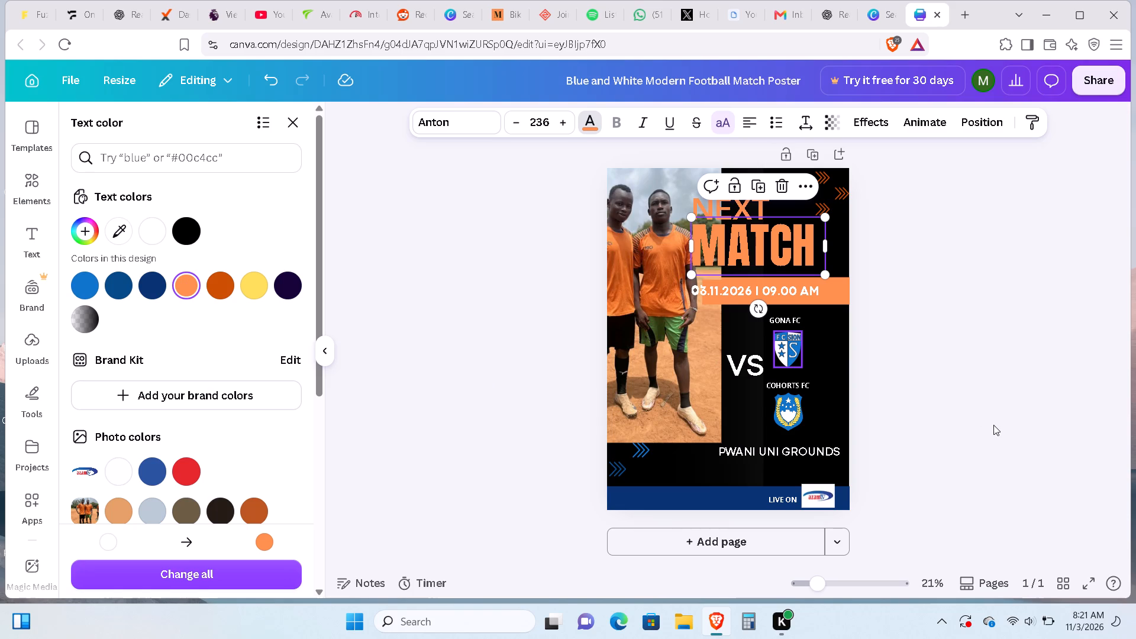
{"action": "left_click", "coordinate": [982, 316]}
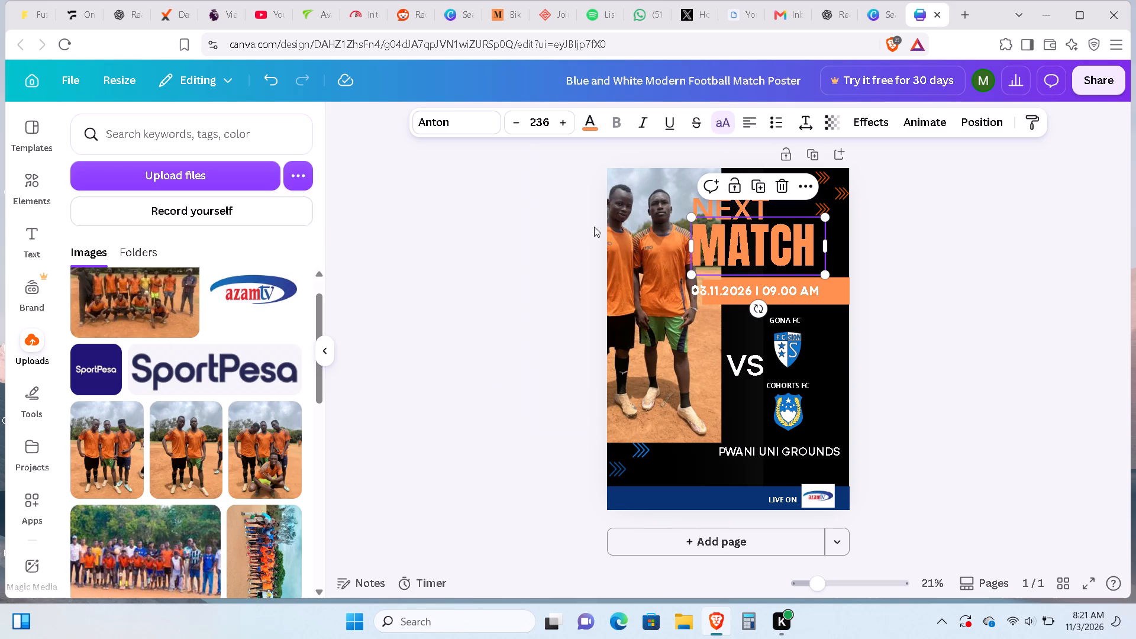
{"action": "left_click", "coordinate": [566, 231]}
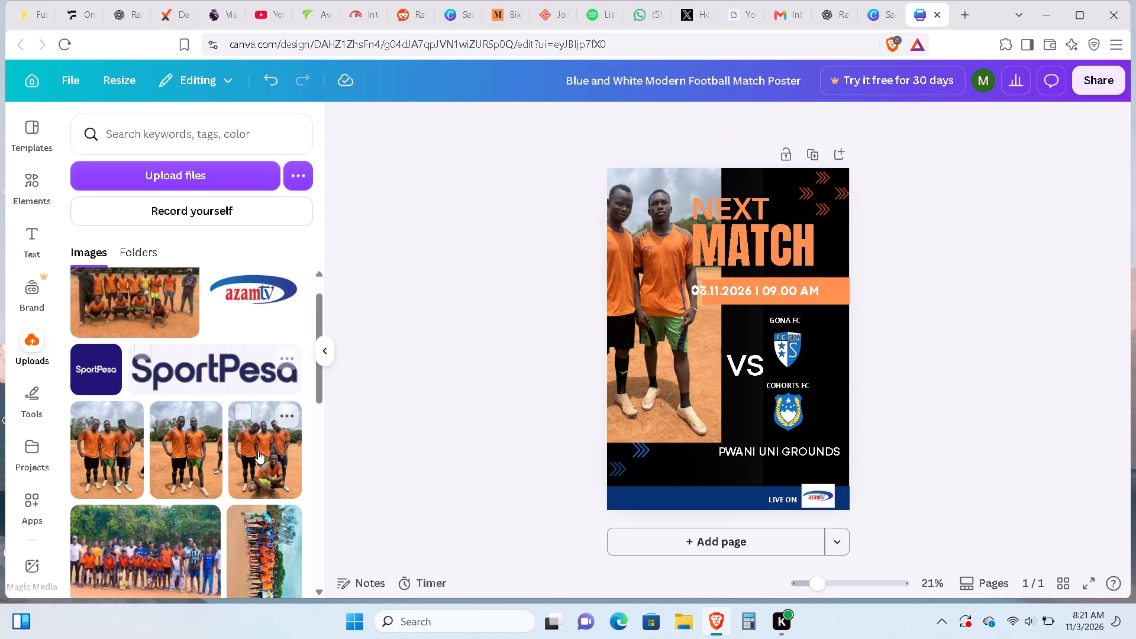
Add the Football Kenya Federation logo from the uploads, shrink it, and place it at the poster's top edge above NEXT.
{"action": "left_click_drag", "start_coordinate": [318, 317], "coordinate": [319, 320]}
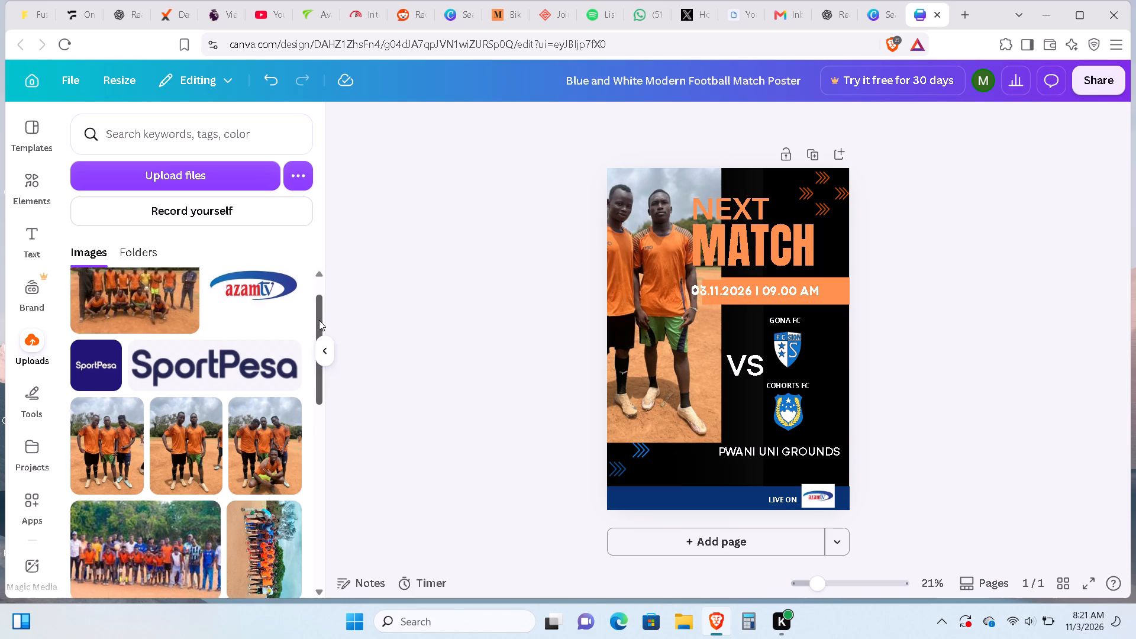
{"action": "left_click_drag", "start_coordinate": [319, 320], "coordinate": [322, 450]}
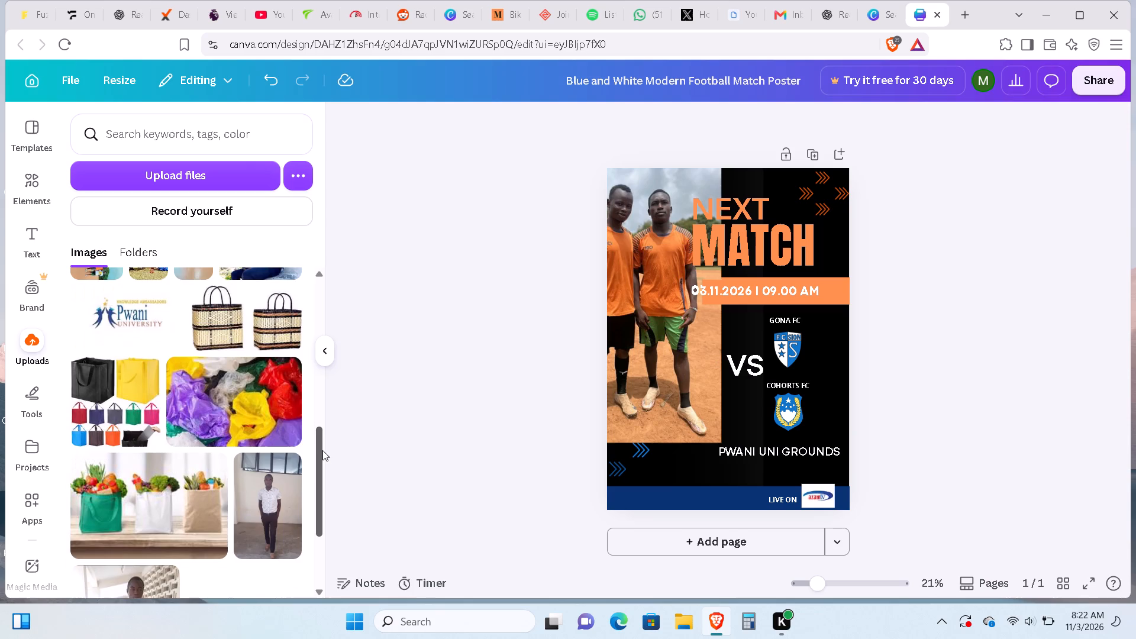
{"action": "left_click_drag", "start_coordinate": [322, 450], "coordinate": [322, 553]}
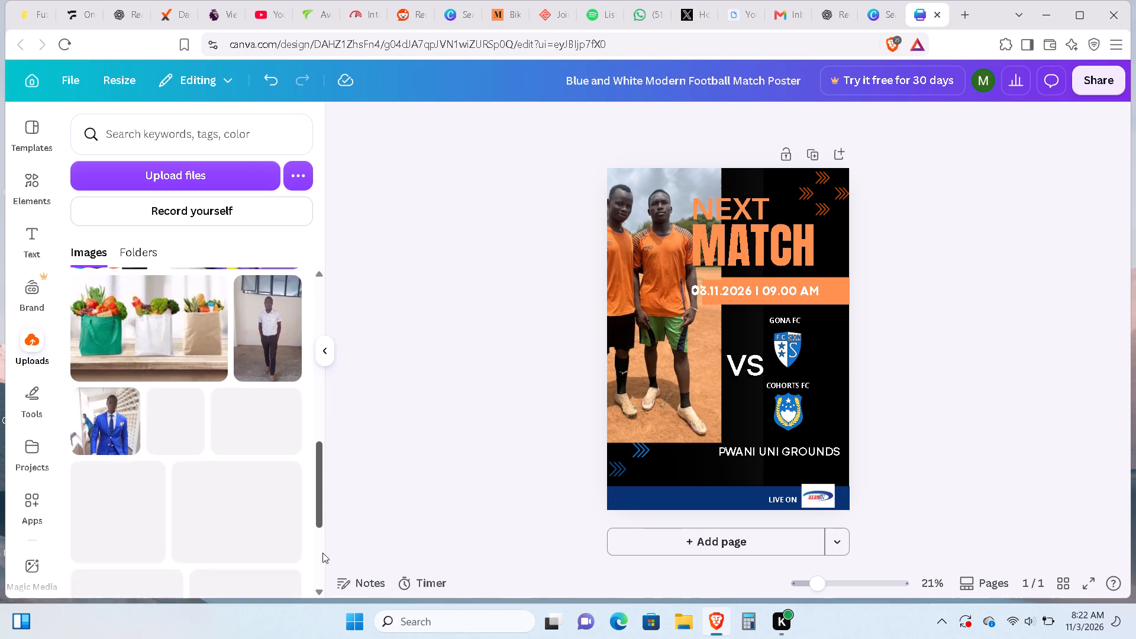
{"action": "left_click_drag", "start_coordinate": [322, 553], "coordinate": [321, 563]}
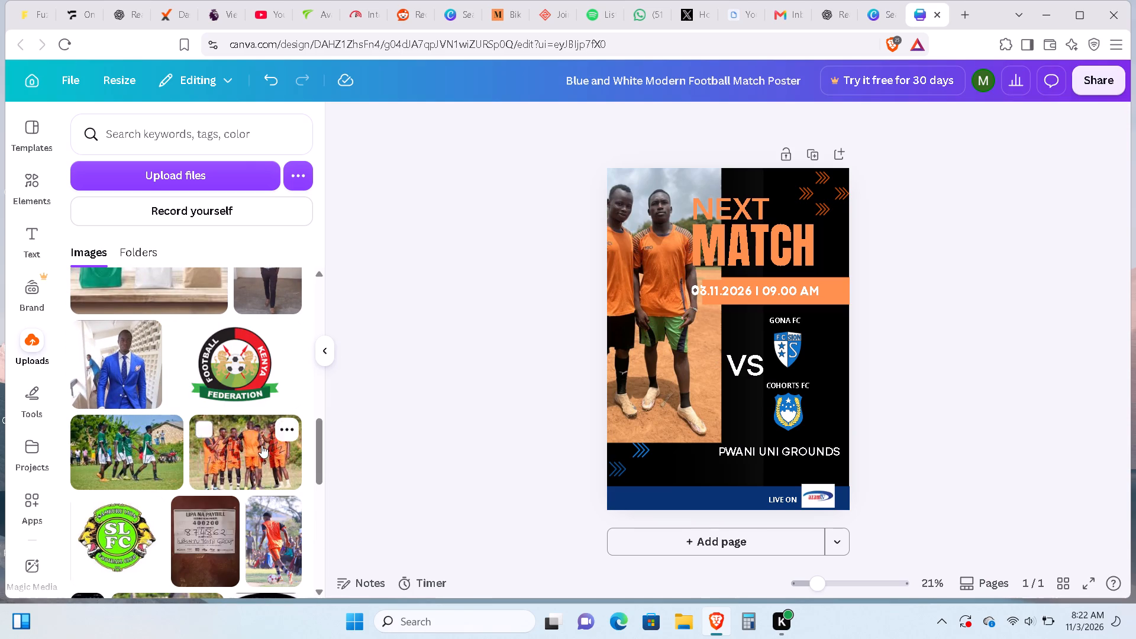
{"action": "left_click", "coordinate": [248, 372]}
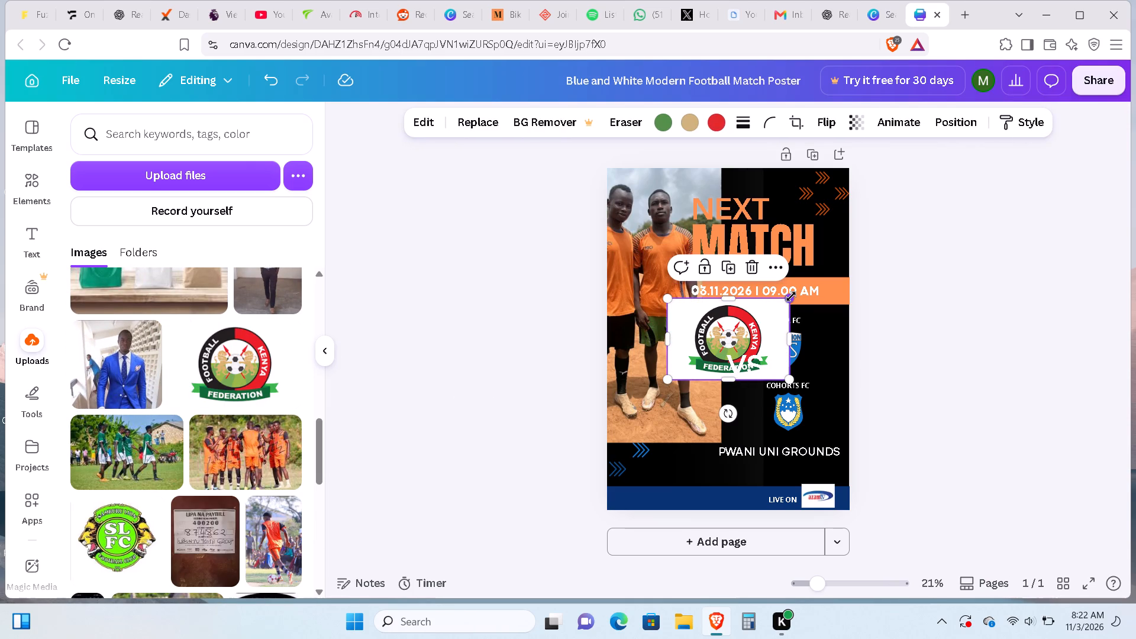
{"action": "left_click_drag", "start_coordinate": [791, 296], "coordinate": [705, 358]}
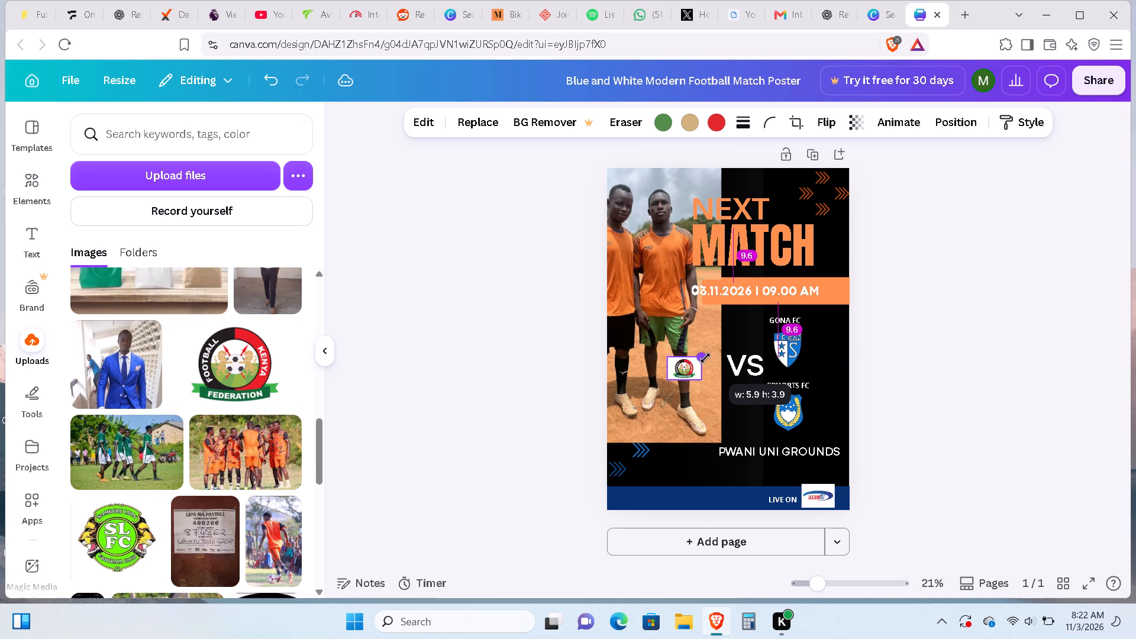
{"action": "left_click_drag", "start_coordinate": [705, 358], "coordinate": [699, 360]}
{"action": "left_click_drag", "start_coordinate": [682, 369], "coordinate": [727, 246]}
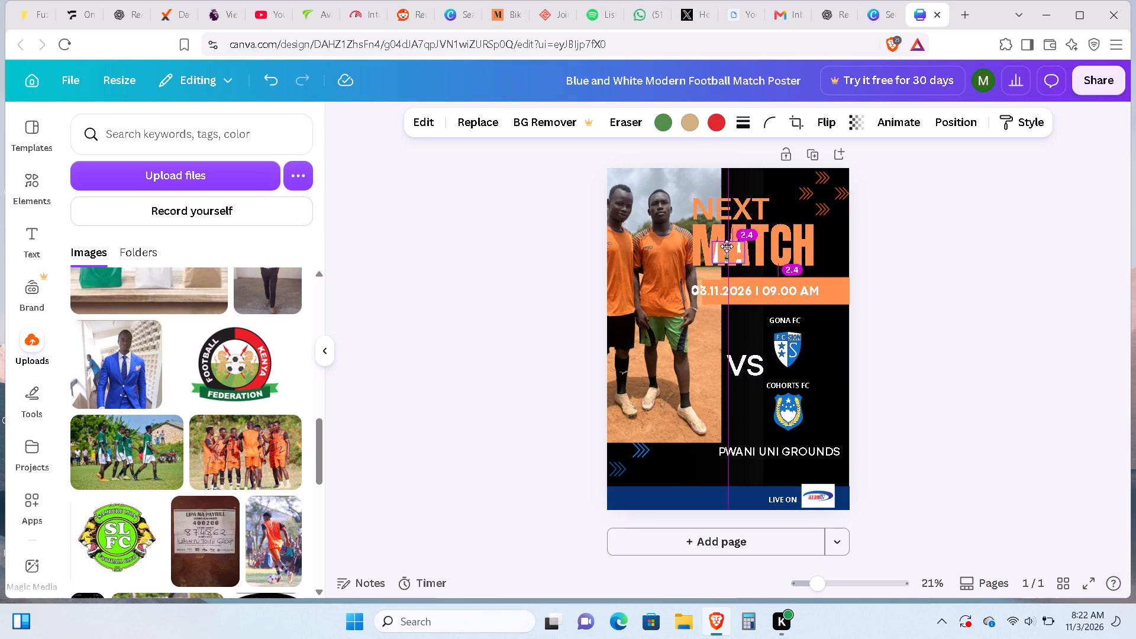
{"action": "left_click_drag", "start_coordinate": [727, 246], "coordinate": [725, 182]}
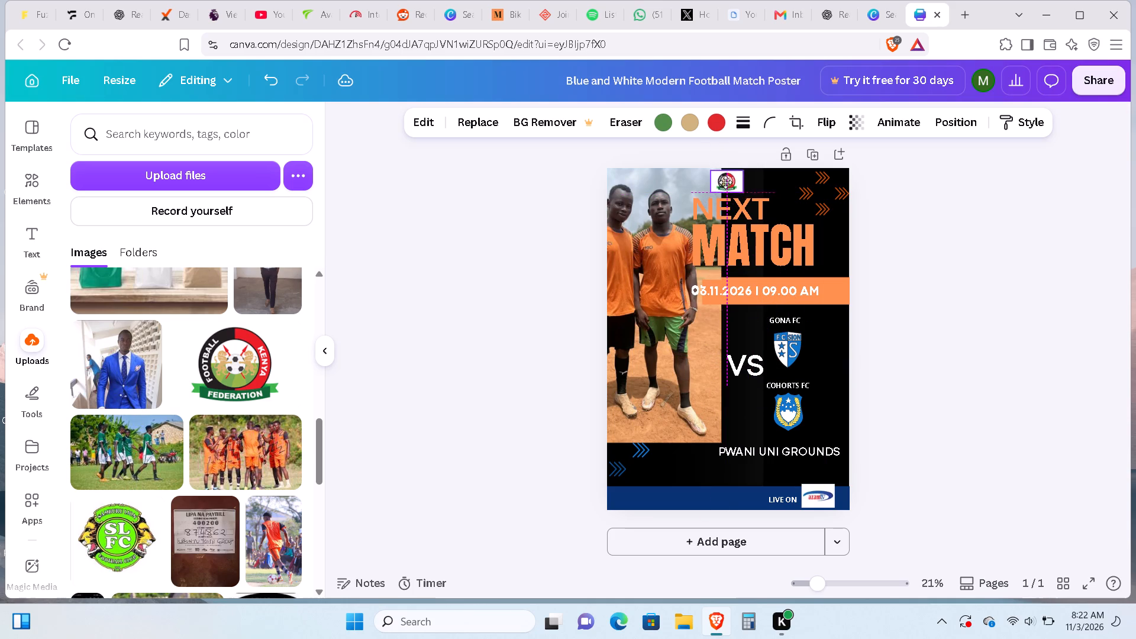
{"action": "left_click_drag", "start_coordinate": [725, 182], "coordinate": [724, 178]}
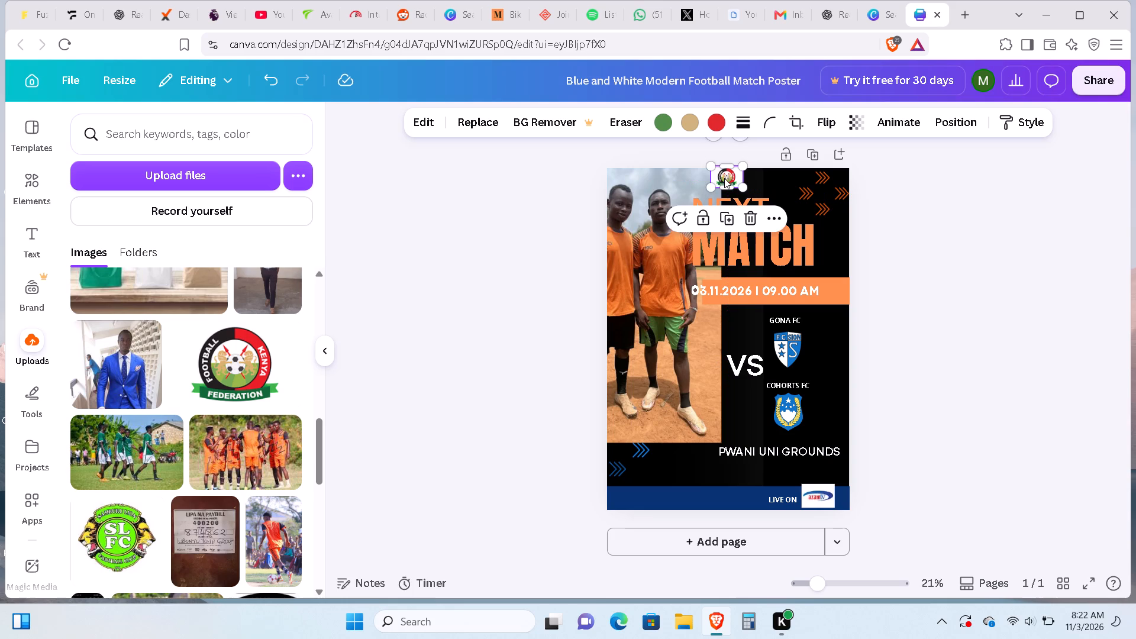
{"action": "left_click", "coordinate": [981, 318]}
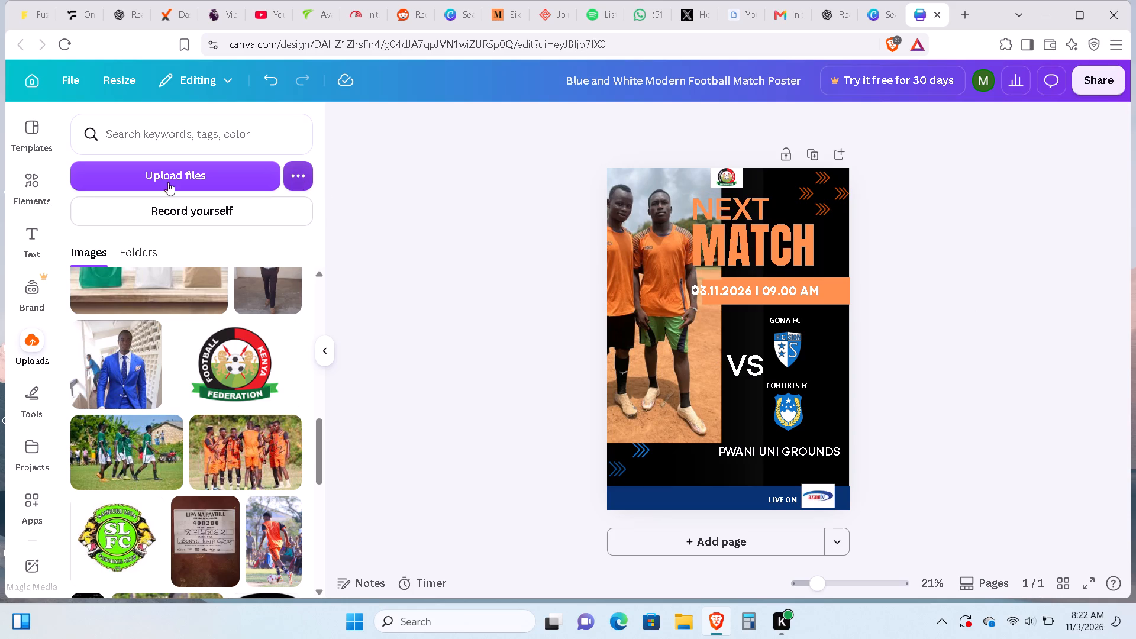
Add a text box reading GONA FC at font size 26 and place it at the poster's top beside the federation logo.
{"action": "left_click", "coordinate": [34, 229]}
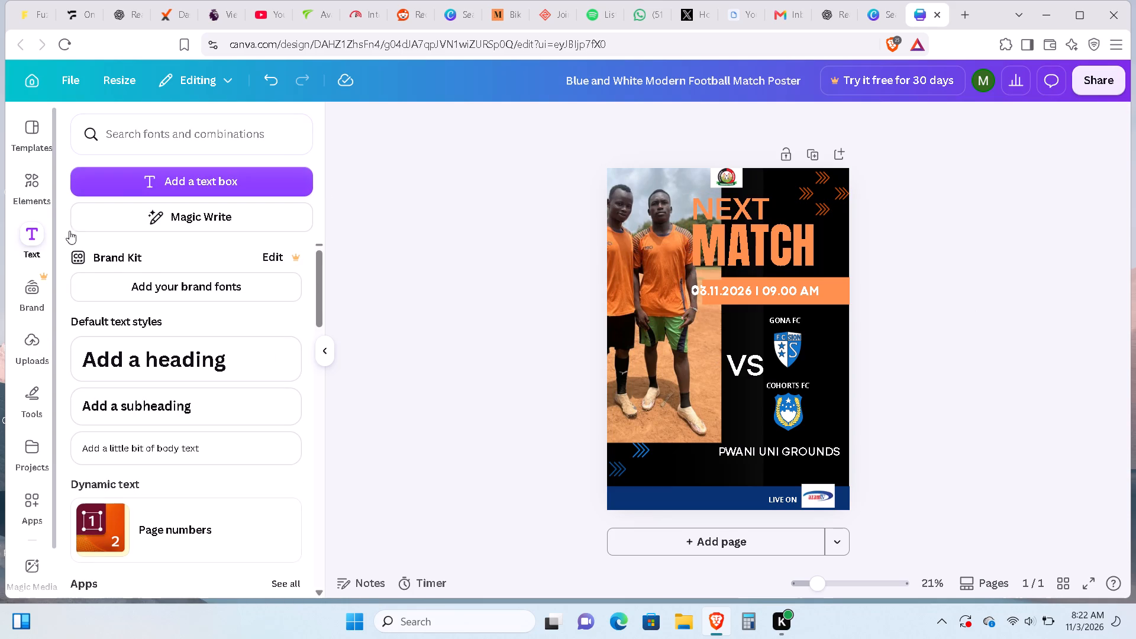
{"action": "left_click", "coordinate": [149, 186]}
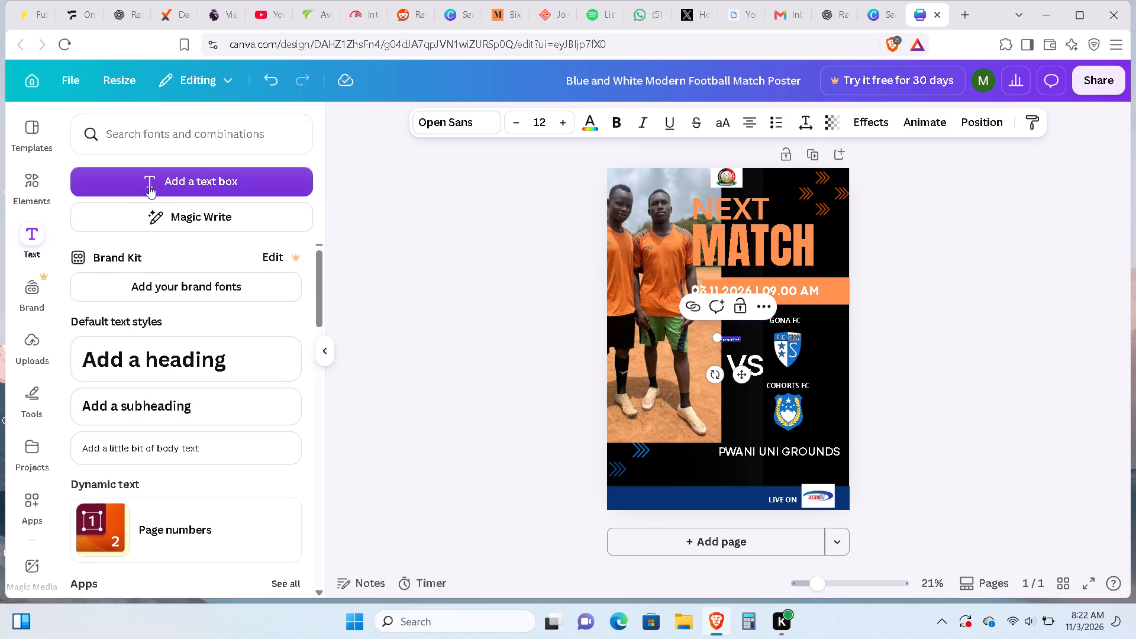
{"action": "type", "text": "GONA FC"}
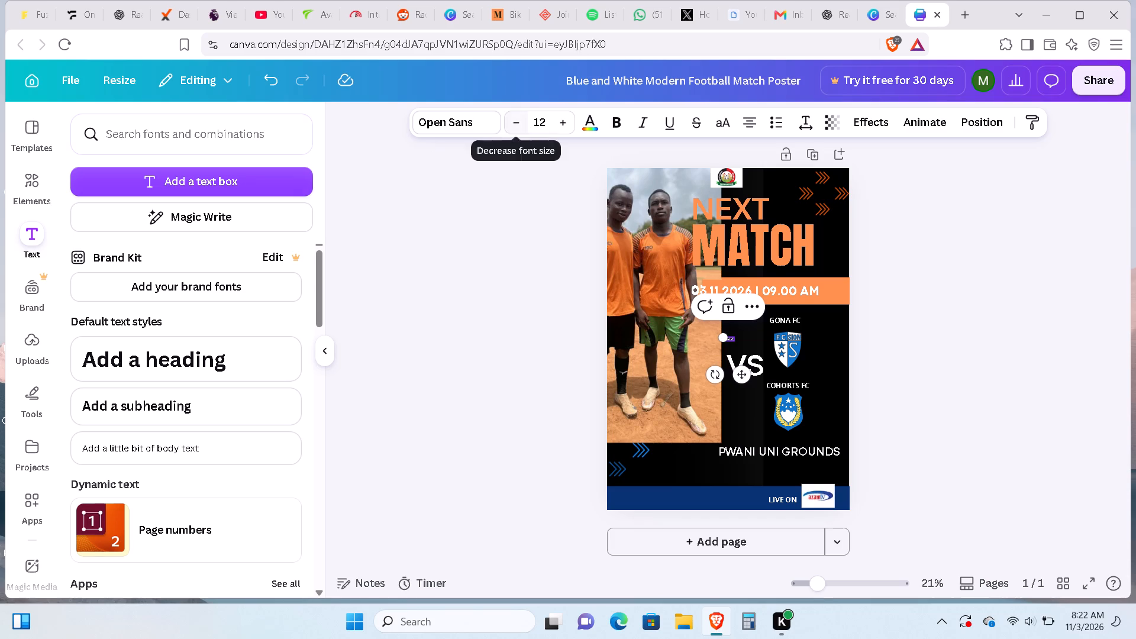
{"action": "left_click", "coordinate": [558, 125]}
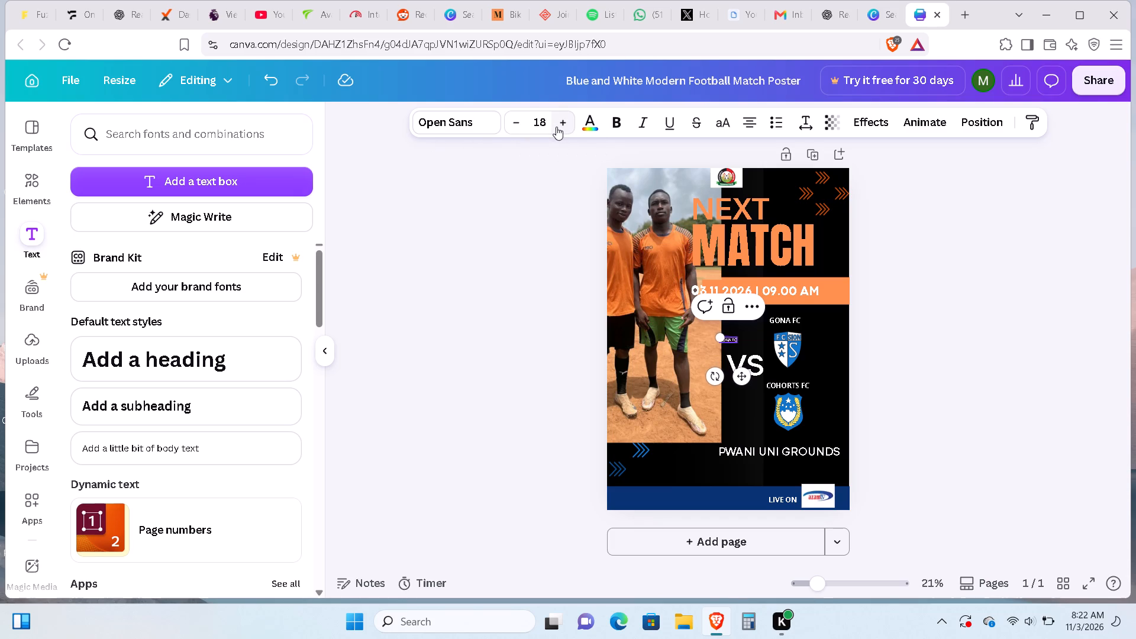
{"action": "left_click", "coordinate": [948, 333]}
{"action": "left_click_drag", "start_coordinate": [723, 340], "coordinate": [761, 238]}
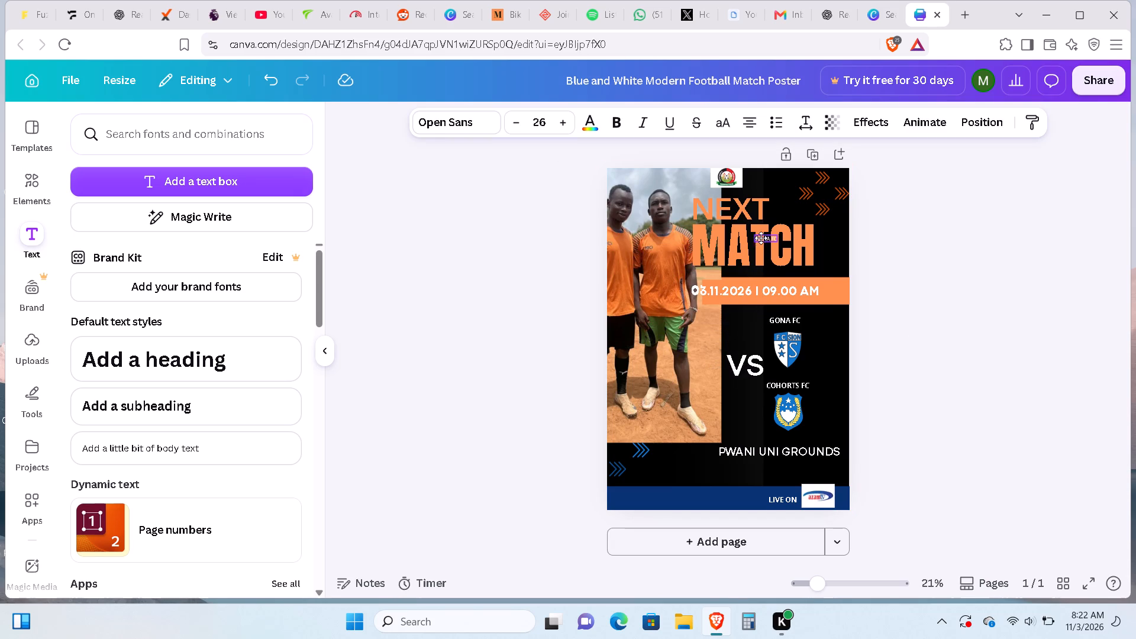
{"action": "left_click_drag", "start_coordinate": [761, 238], "coordinate": [760, 177]}
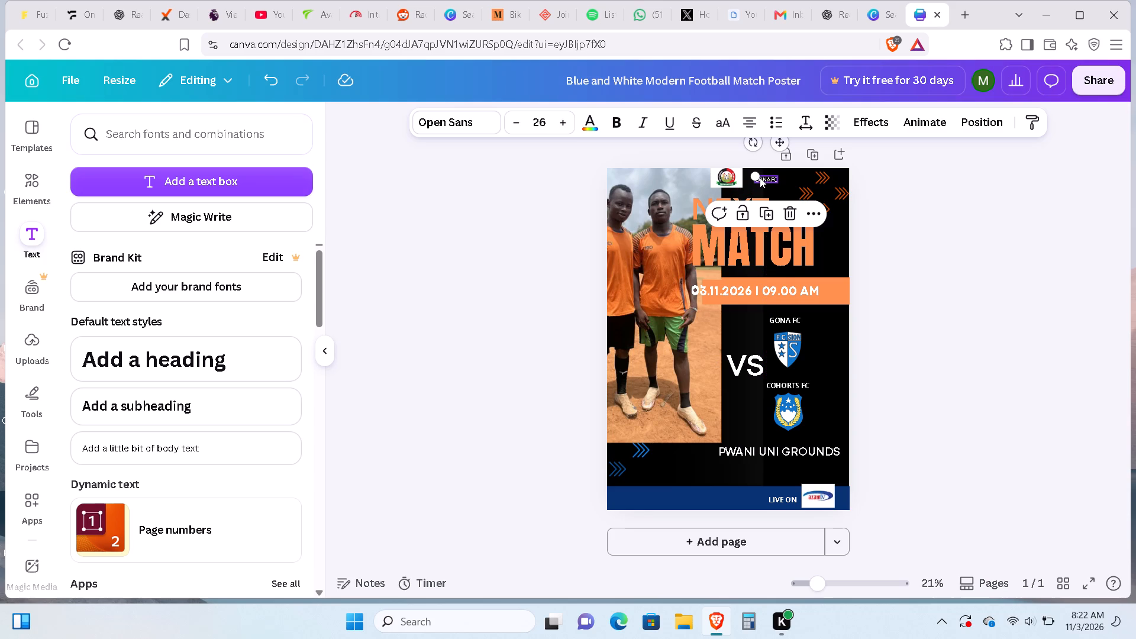
{"action": "left_click", "coordinate": [997, 251]}
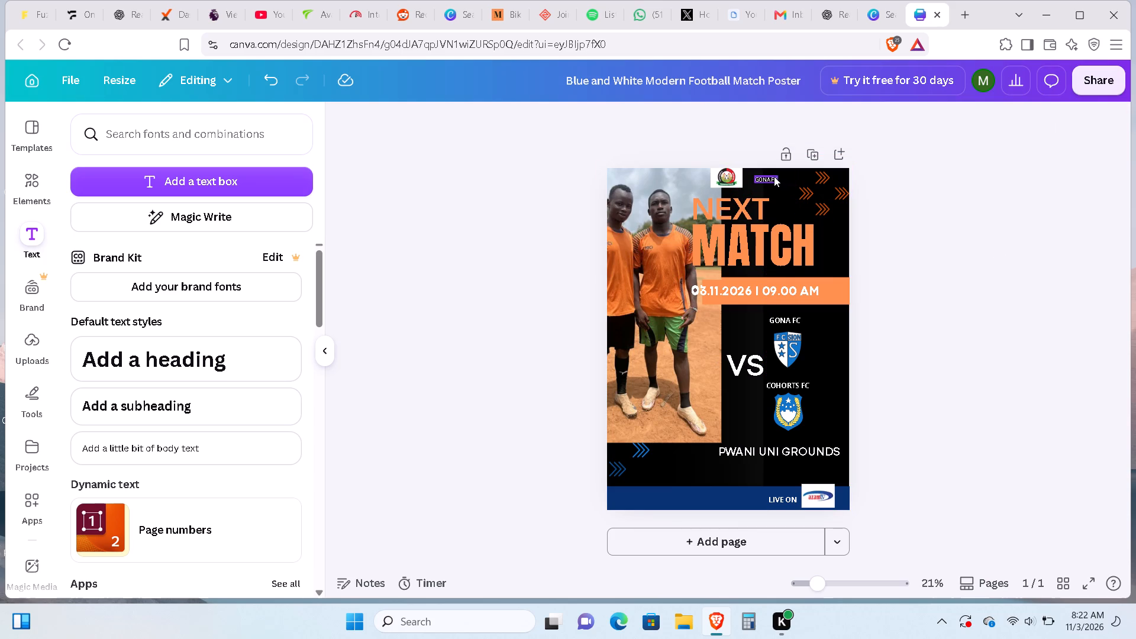
Make the GONA FC text beside the federation logo bold at font size 41 and nudge it up slightly.
{"action": "left_click", "coordinate": [772, 176]}
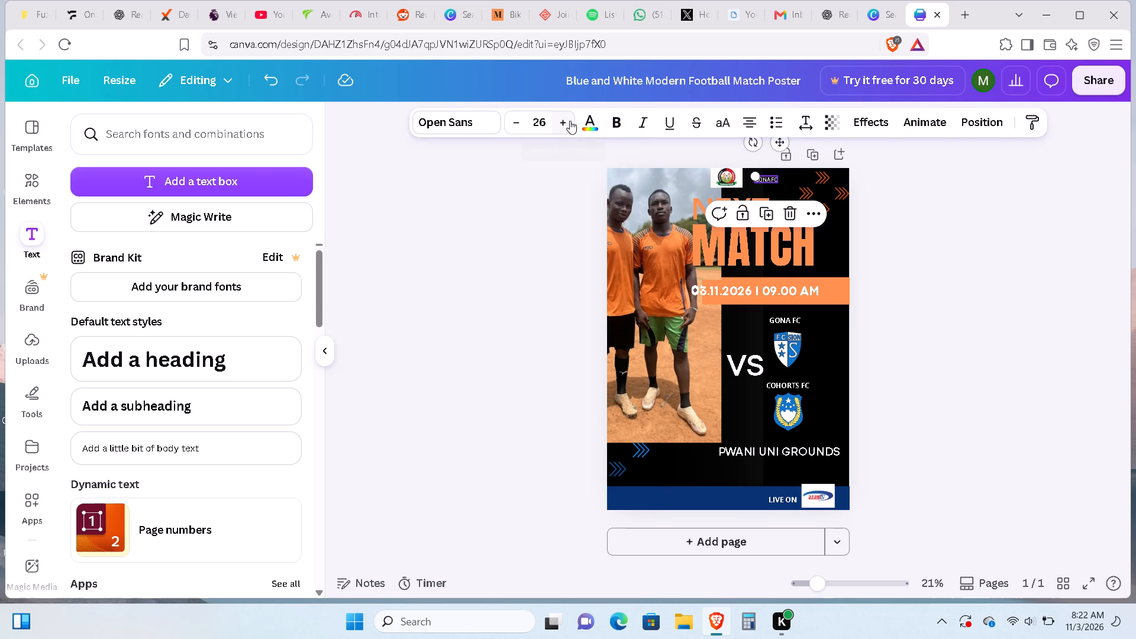
{"action": "double_click", "coordinate": [570, 121]}
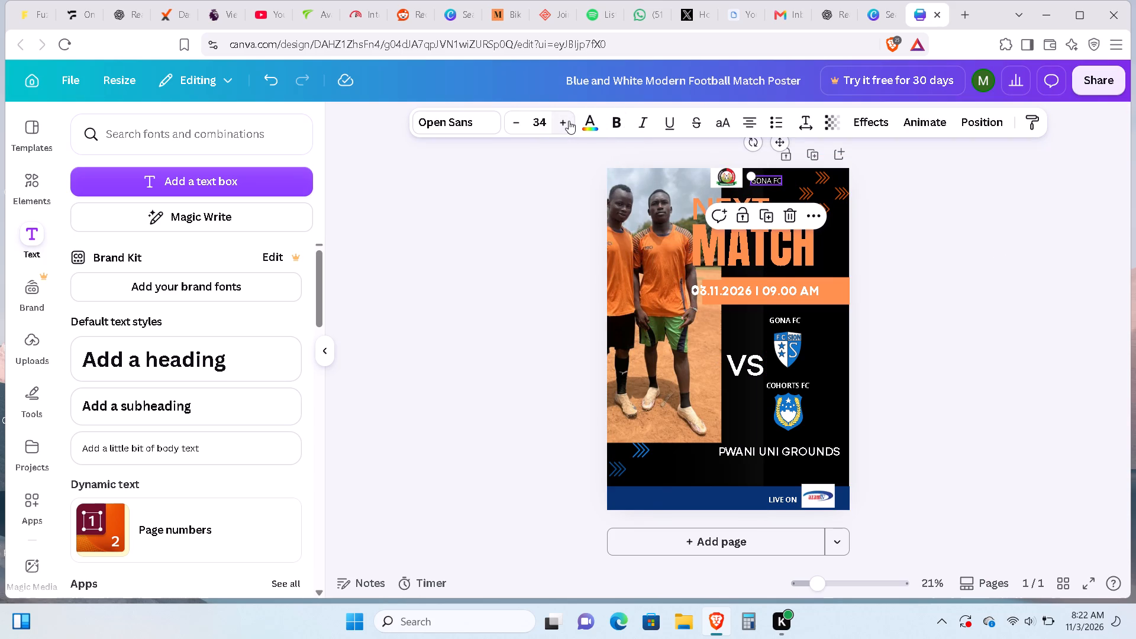
{"action": "left_click", "coordinate": [948, 286]}
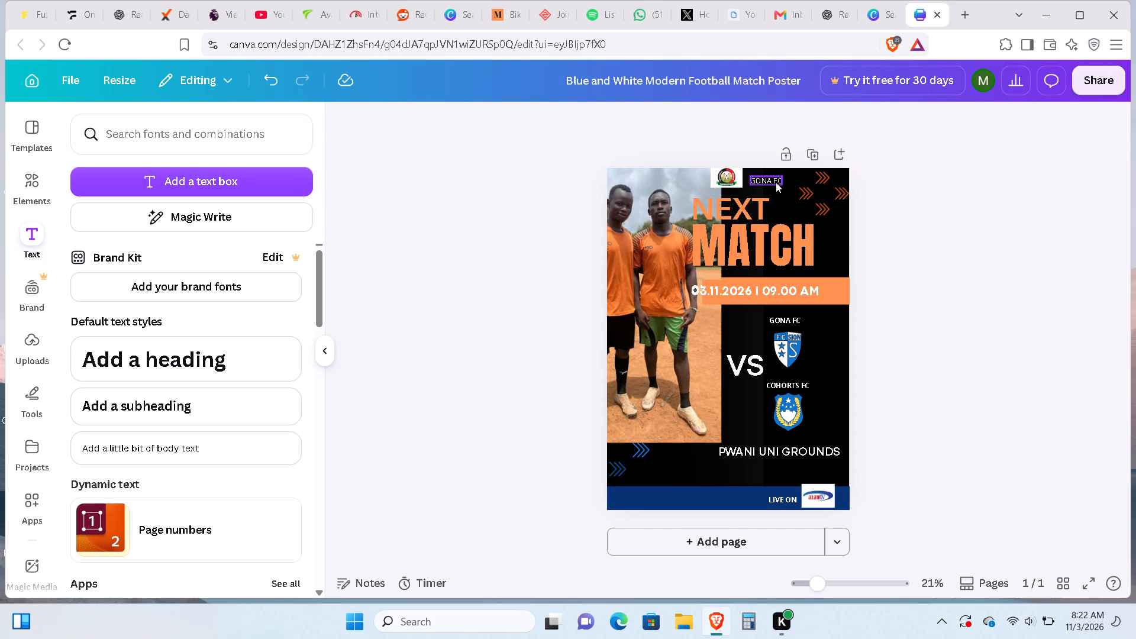
{"action": "left_click", "coordinate": [773, 181]}
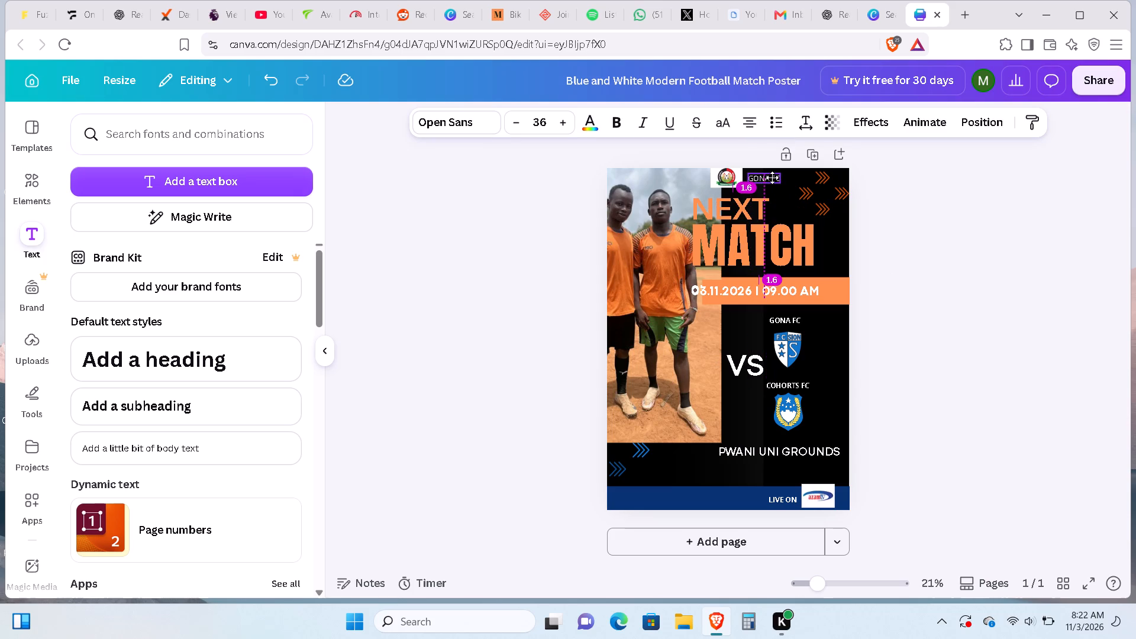
{"action": "left_click", "coordinate": [1018, 254]}
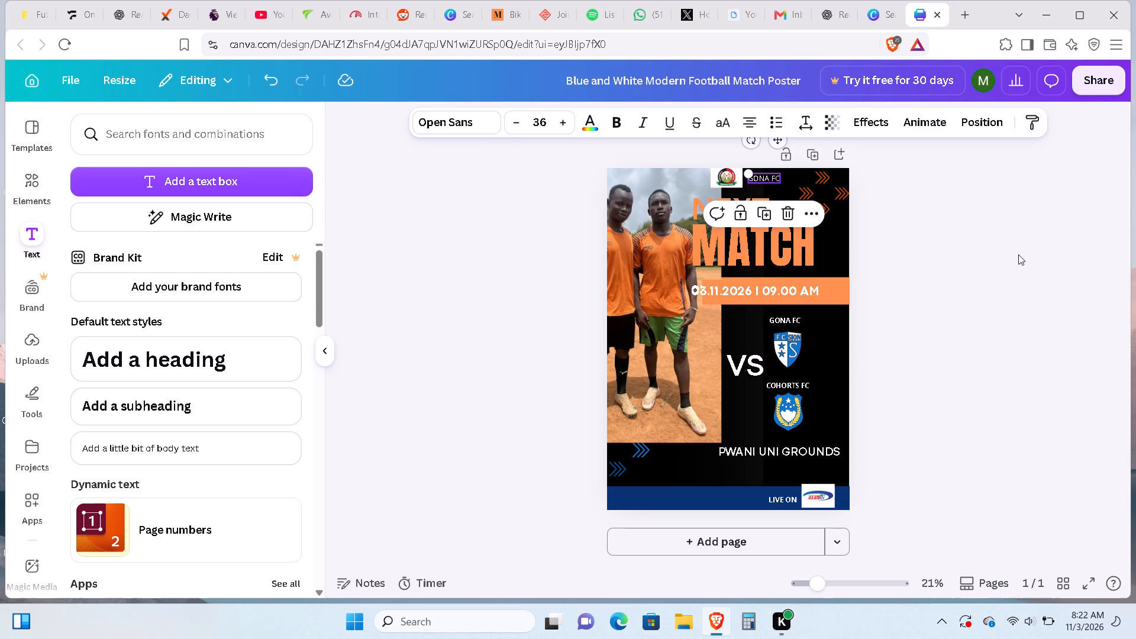
{"action": "left_click", "coordinate": [756, 180]}
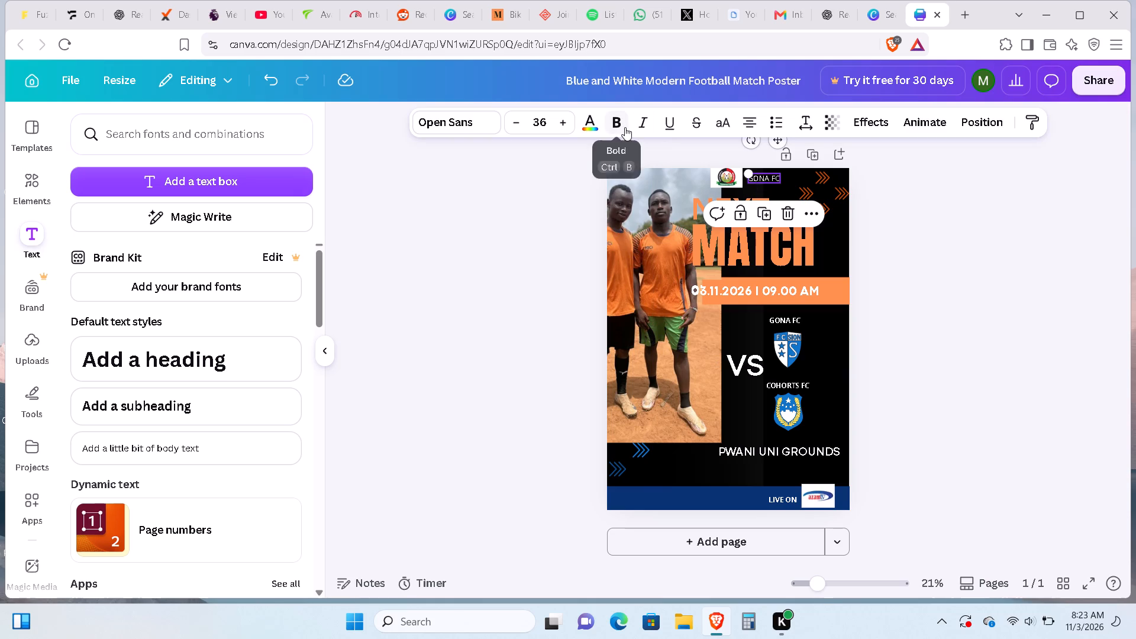
{"action": "left_click", "coordinate": [625, 127]}
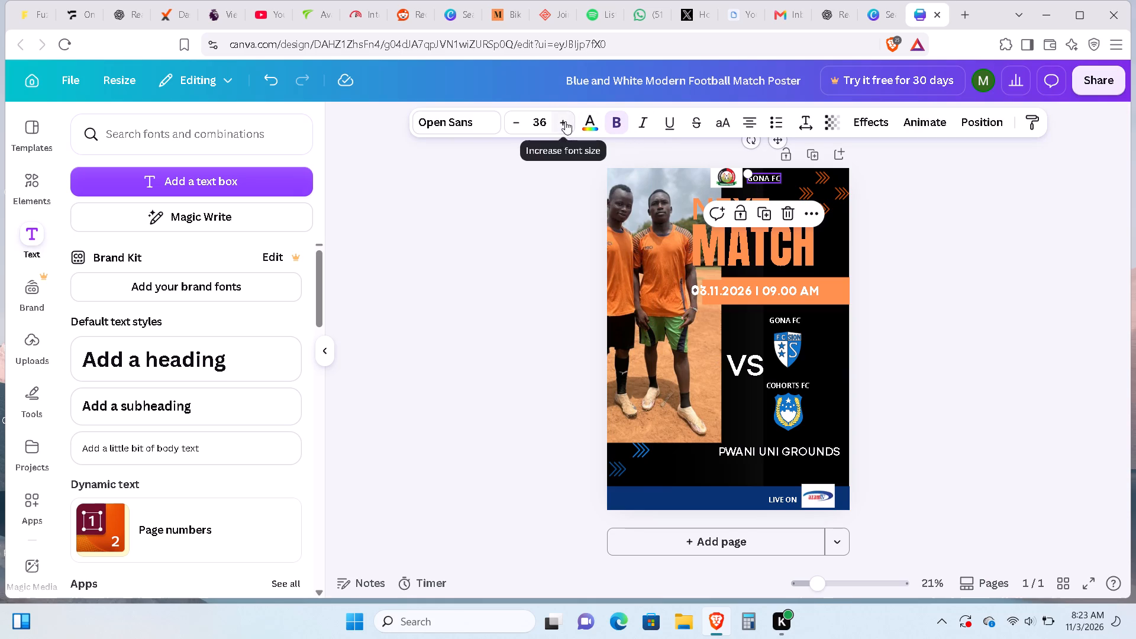
{"action": "double_click", "coordinate": [564, 121]}
{"action": "triple_click", "coordinate": [563, 121]}
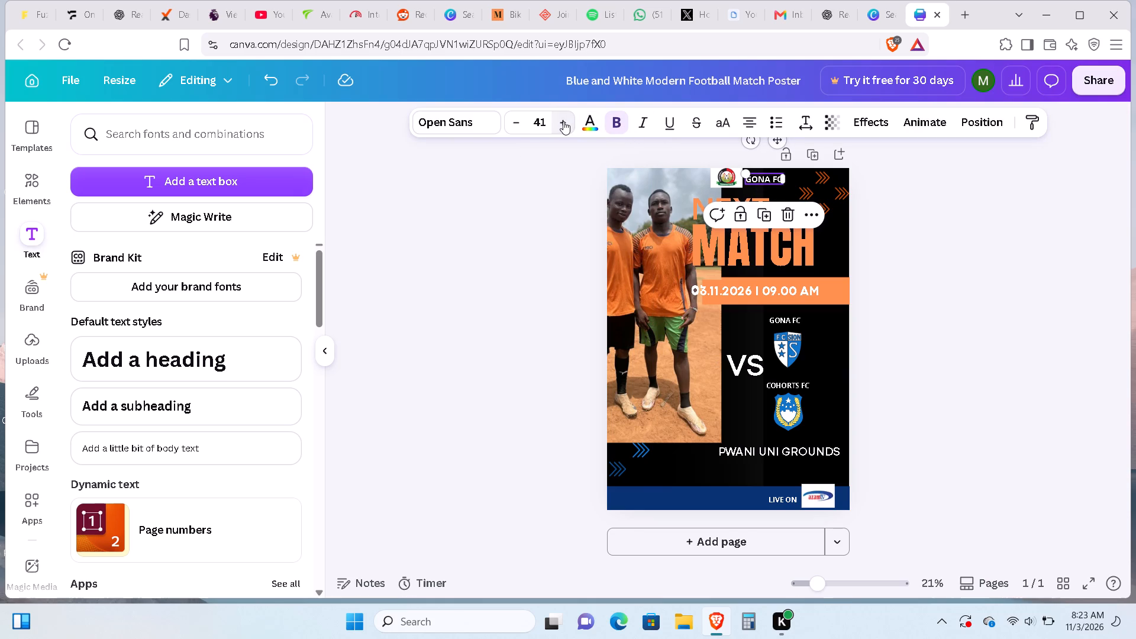
{"action": "left_click", "coordinate": [1001, 277]}
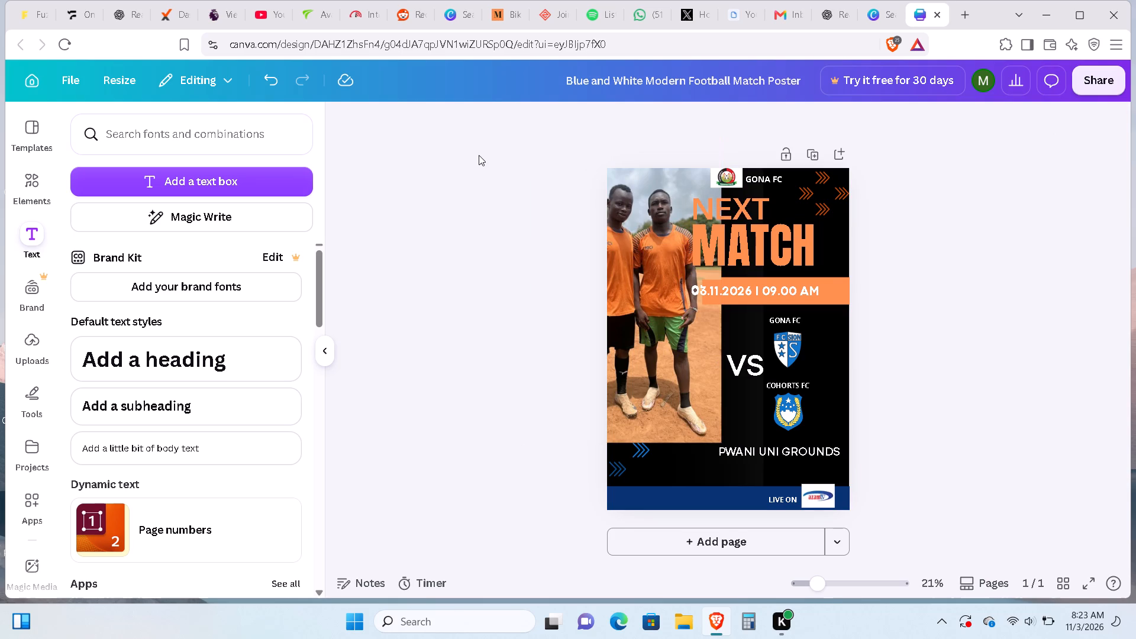
Add a new text box reading PUSA LEAGUE to the poster.
{"action": "left_click", "coordinate": [211, 179]}
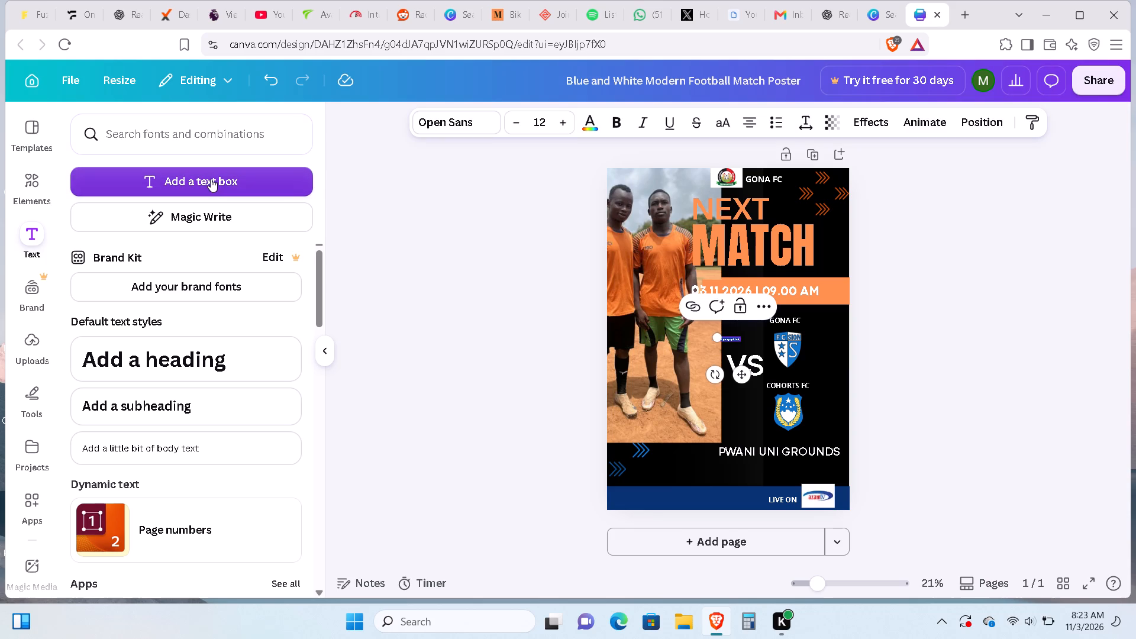
{"action": "key", "text": "p"}
{"action": "type", "text": "USA LEAGUE"}
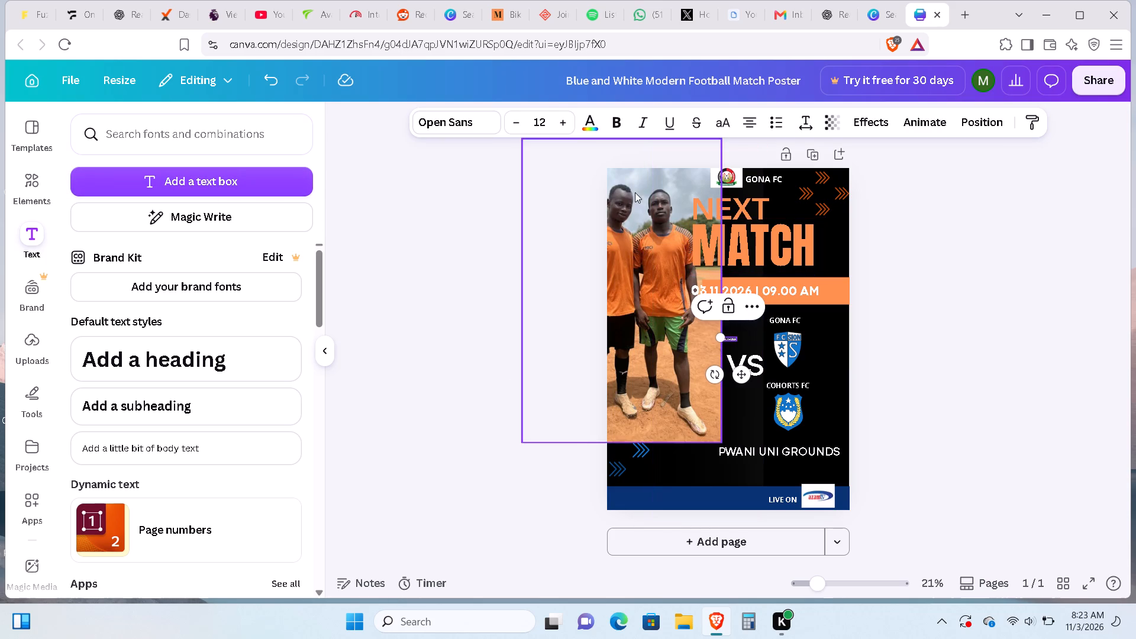
Set the PUSA LEAGUE text to font size 41, matching the GONA FC text at the poster's top.
{"action": "left_click", "coordinate": [560, 122]}
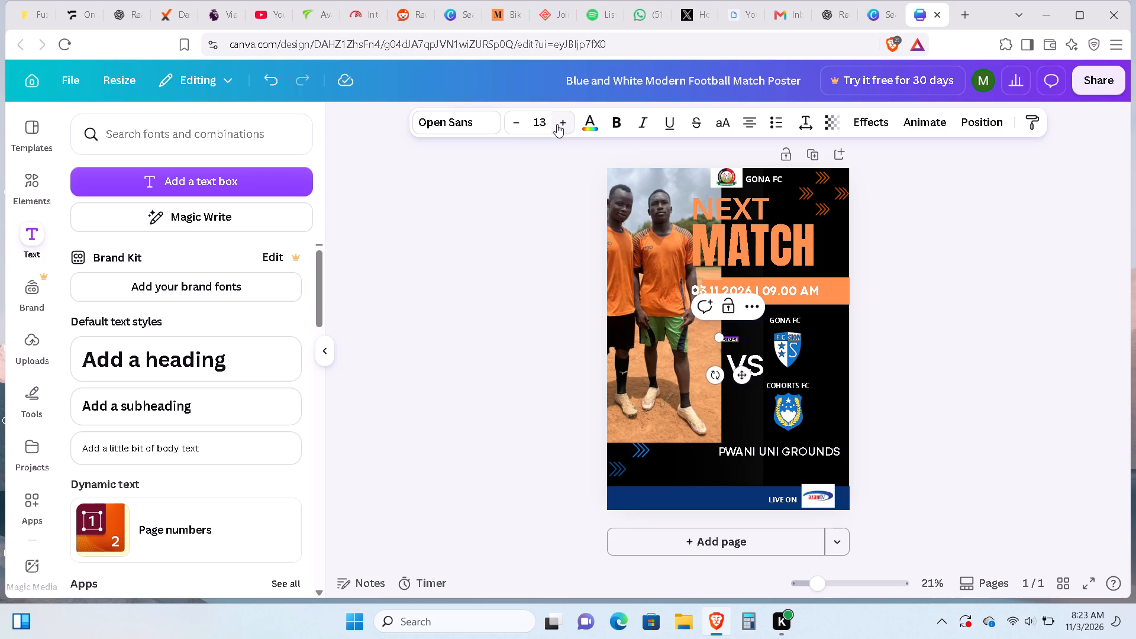
{"action": "left_click", "coordinate": [547, 126]}
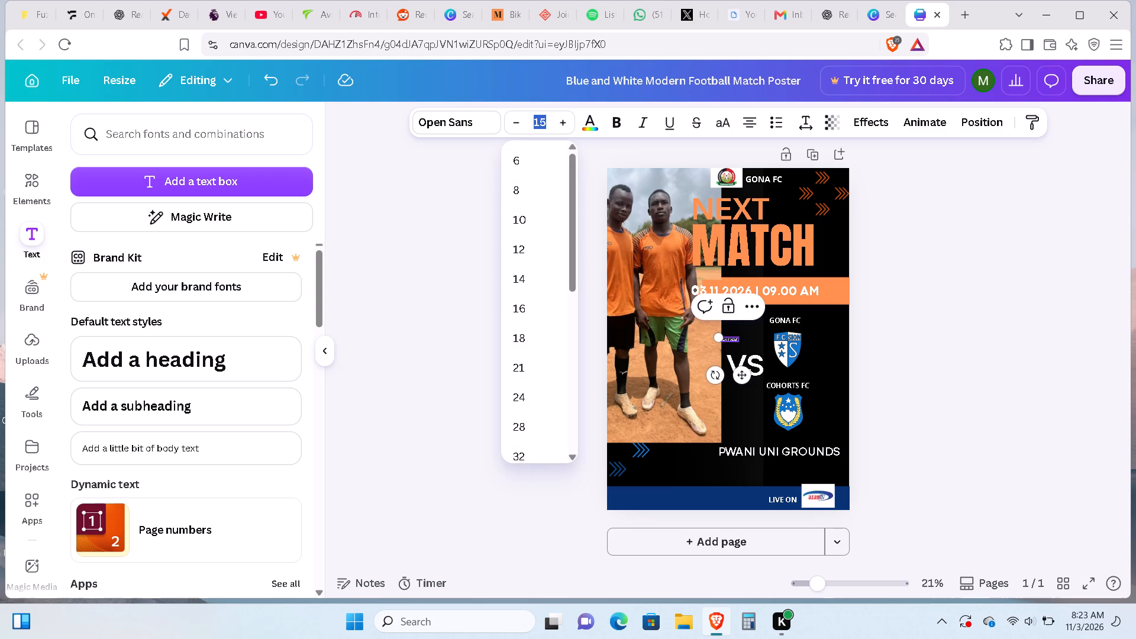
{"action": "left_click", "coordinate": [562, 123]}
{"action": "left_click", "coordinate": [562, 123]}
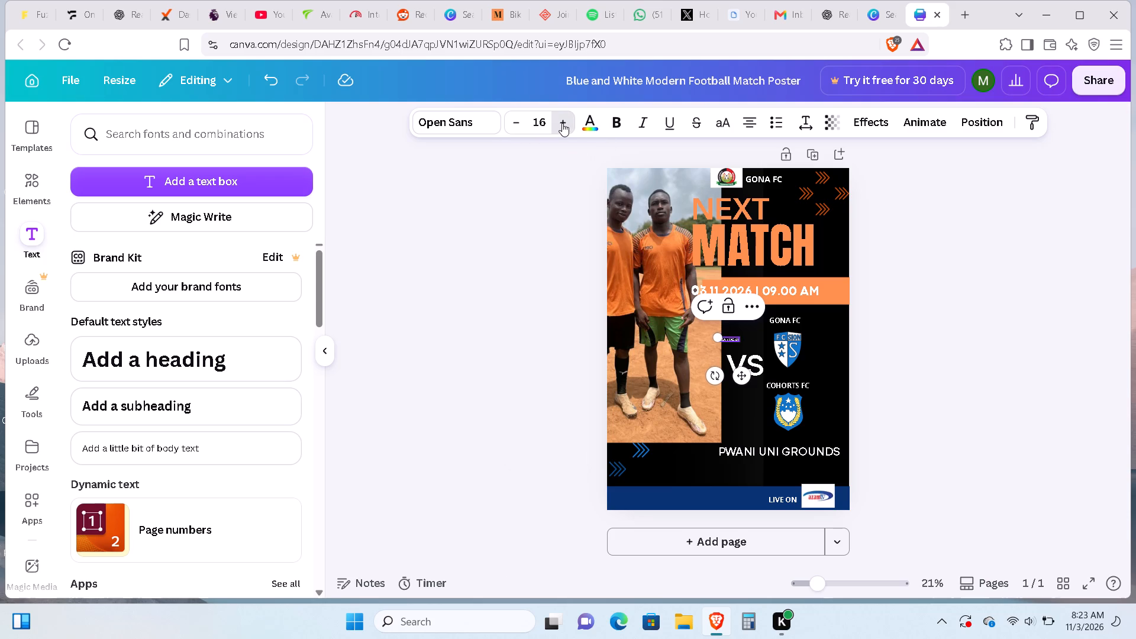
{"action": "left_click", "coordinate": [562, 123]}
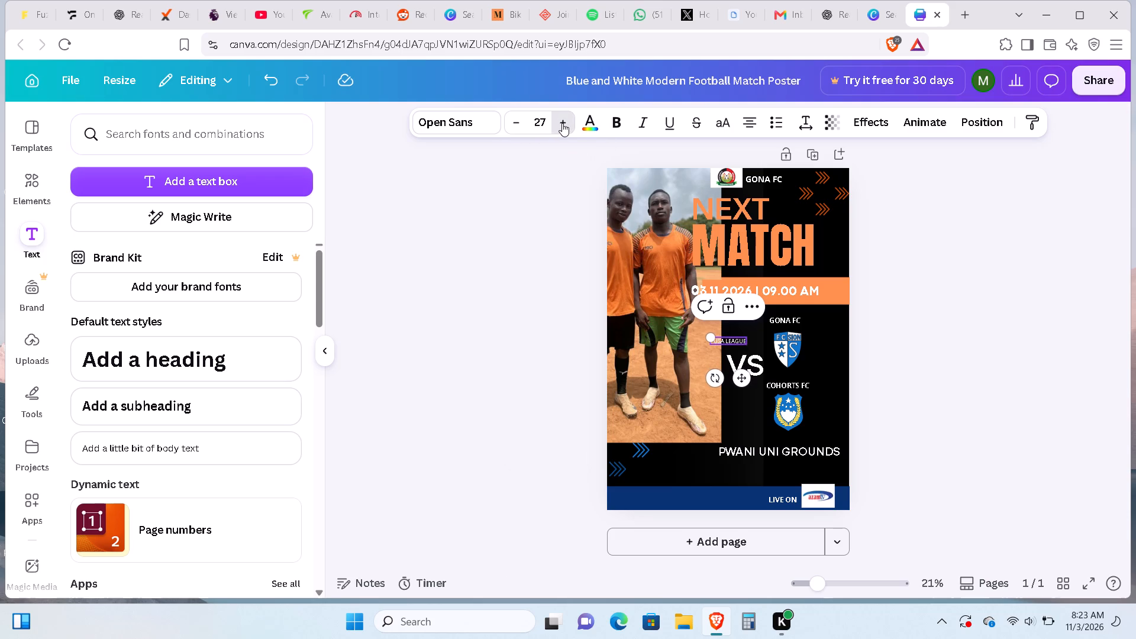
{"action": "left_click", "coordinate": [562, 123]}
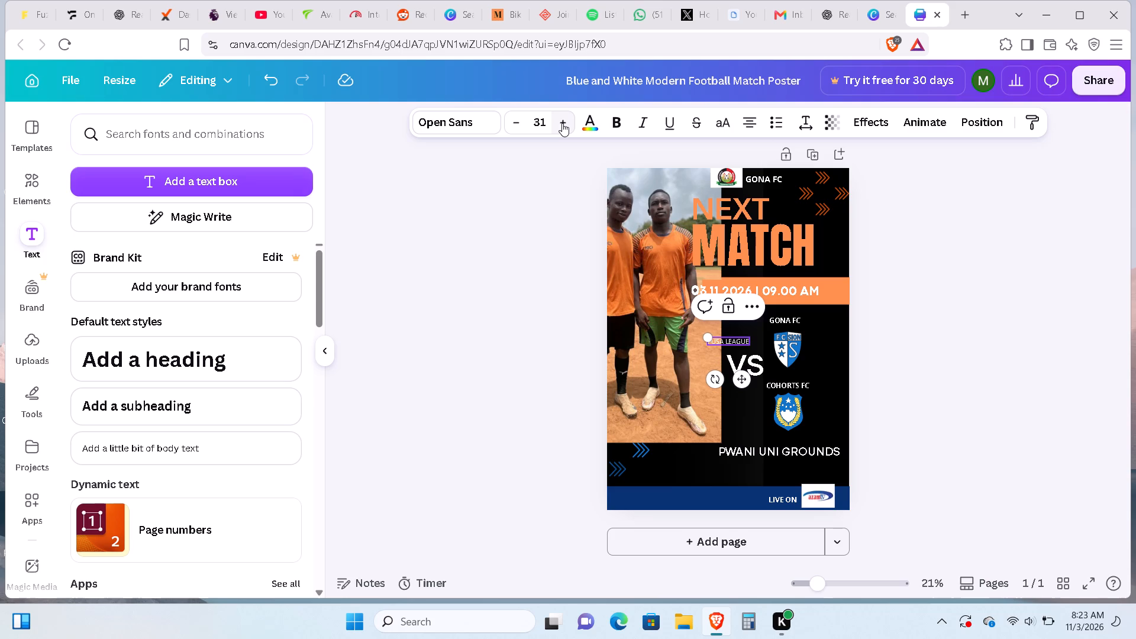
{"action": "triple_click", "coordinate": [562, 123]}
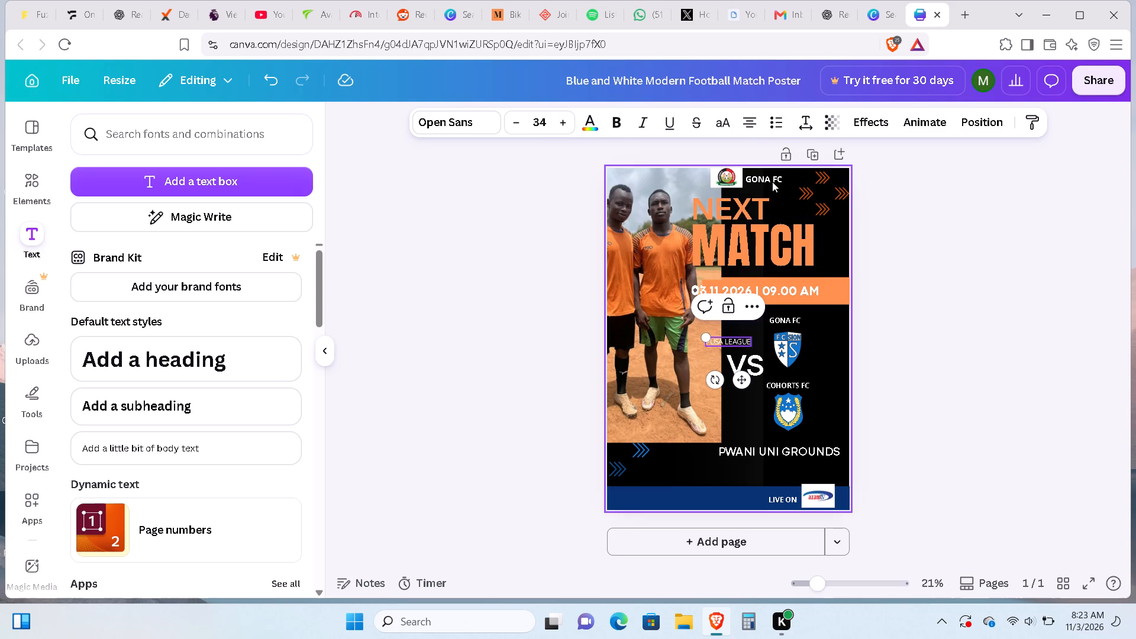
{"action": "left_click", "coordinate": [772, 179]}
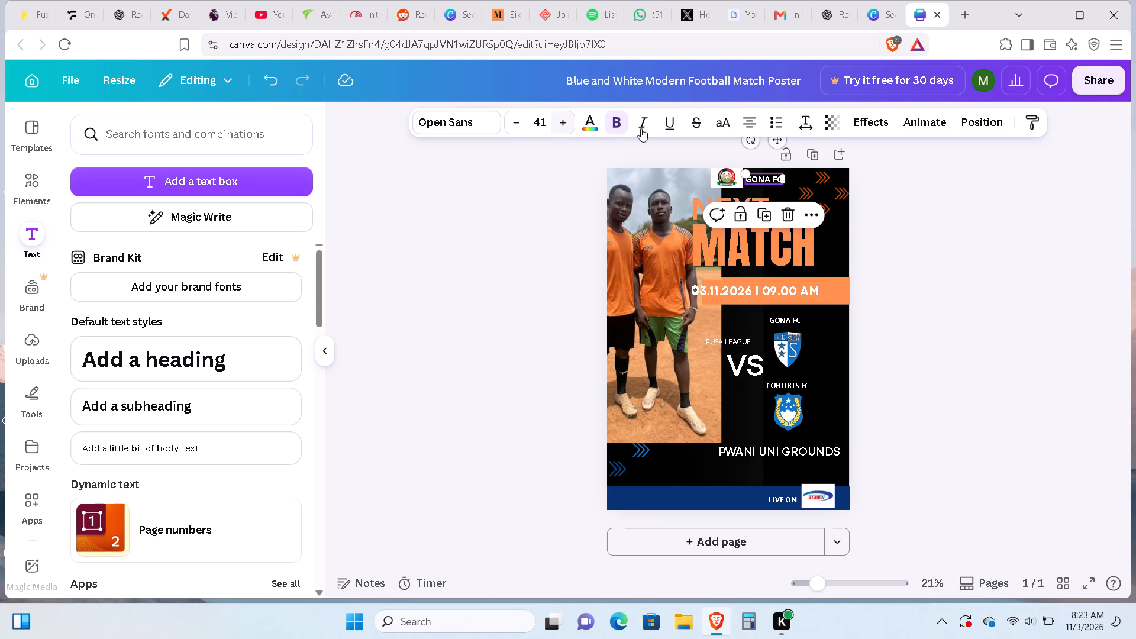
{"action": "left_click", "coordinate": [728, 339]}
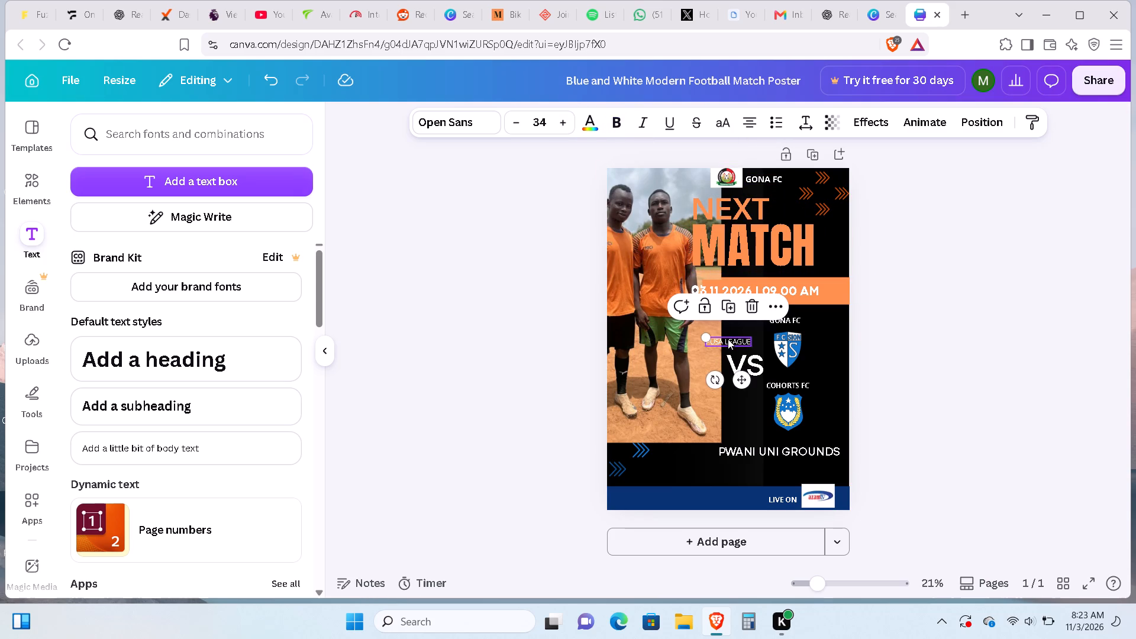
{"action": "triple_click", "coordinate": [564, 123]}
{"action": "triple_click", "coordinate": [564, 122]}
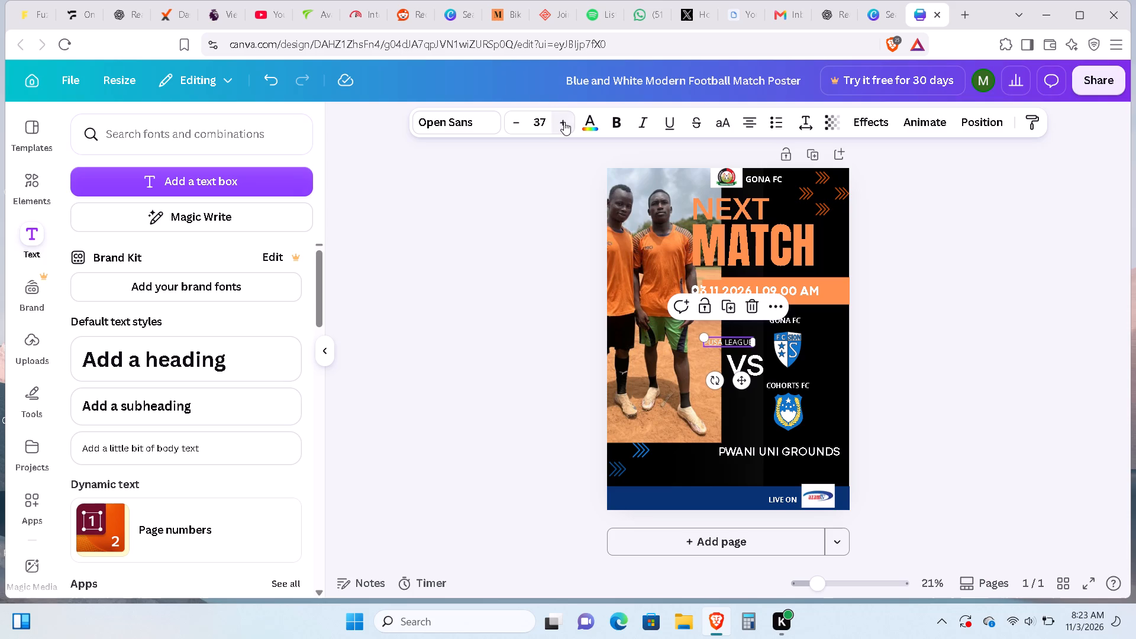
{"action": "left_click", "coordinate": [564, 122]}
{"action": "left_click", "coordinate": [889, 325]}
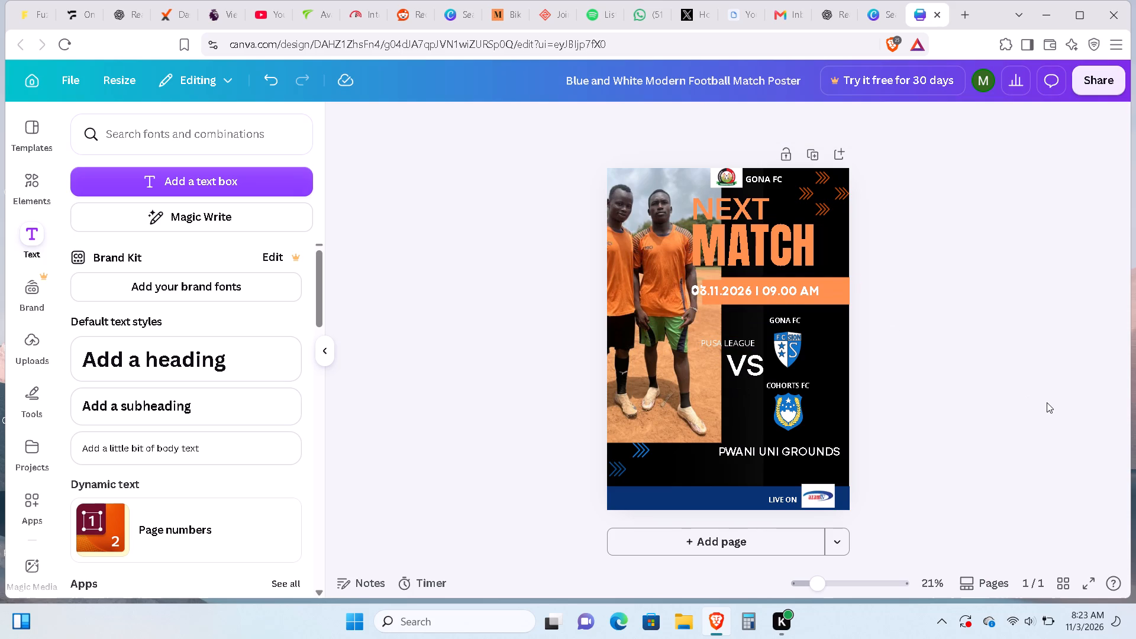
{"action": "left_click", "coordinate": [1056, 408]}
Move the PUSA LEAGUE text to the poster's top edge, on the opposite side of the federation logo from GONA FC.
{"action": "left_click_drag", "start_coordinate": [741, 340], "coordinate": [684, 176]}
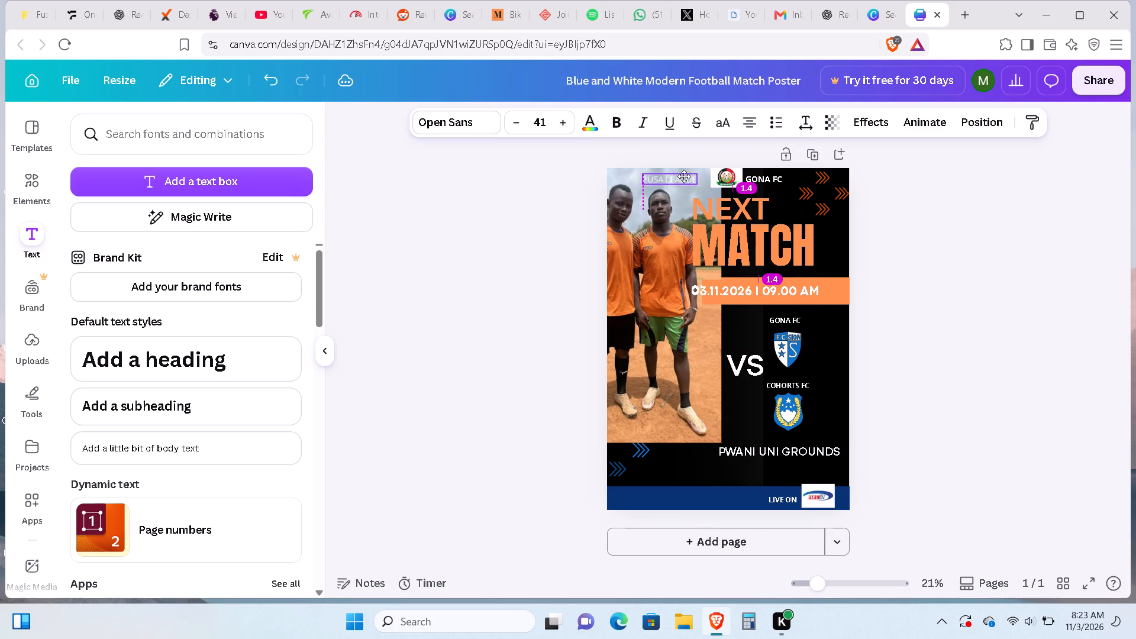
{"action": "left_click_drag", "start_coordinate": [684, 176], "coordinate": [692, 173]}
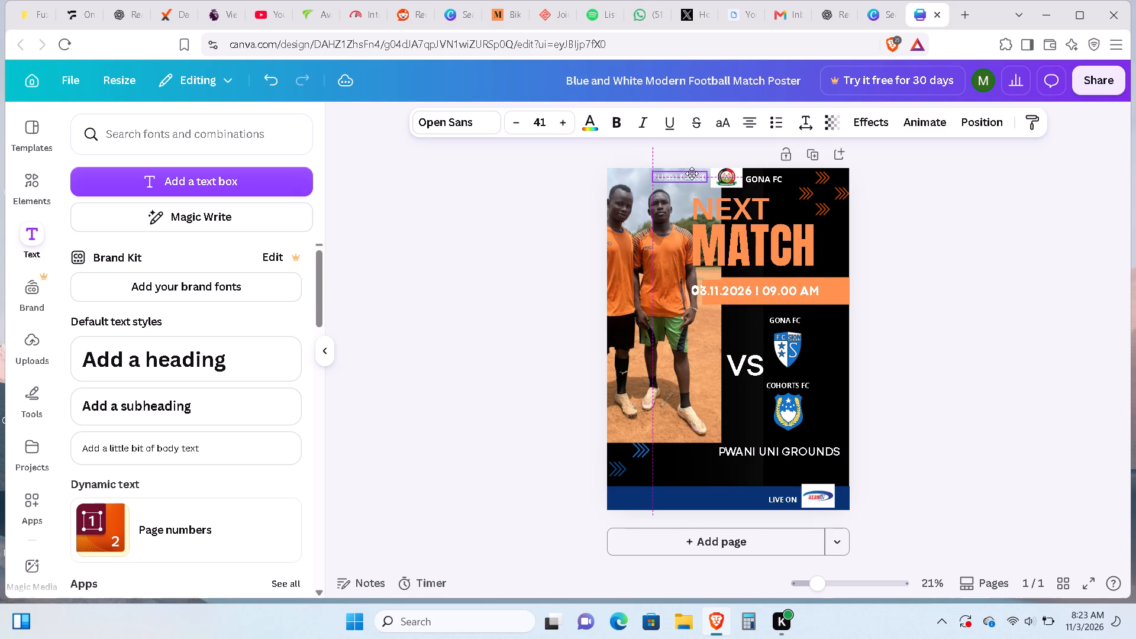
{"action": "left_click_drag", "start_coordinate": [692, 173], "coordinate": [693, 173]}
{"action": "left_click_drag", "start_coordinate": [693, 173], "coordinate": [694, 173]}
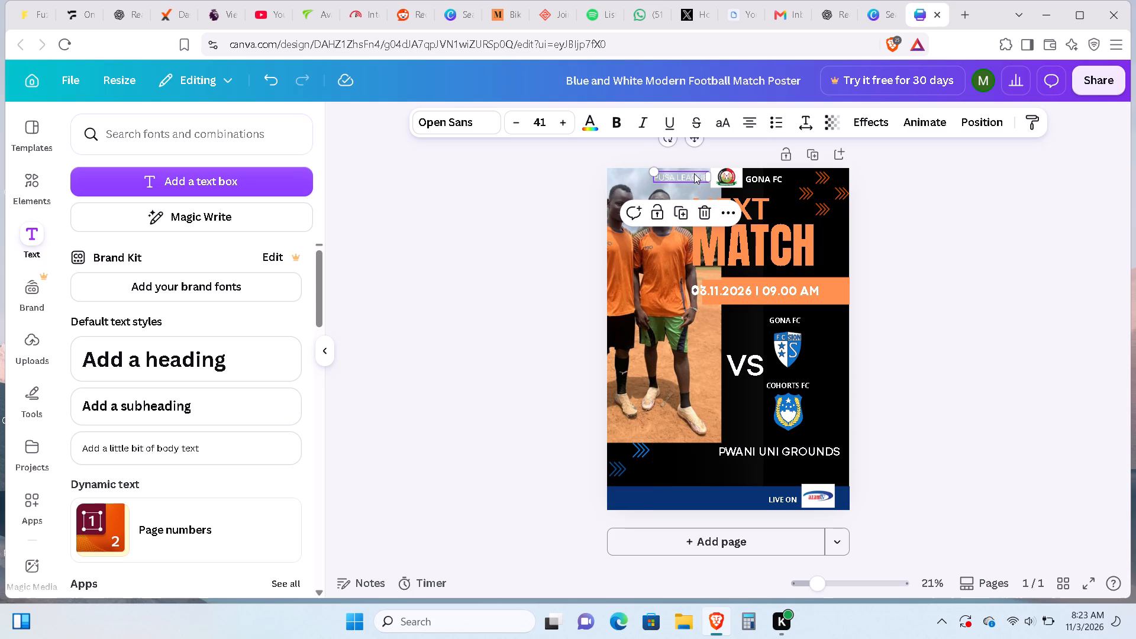
{"action": "left_click", "coordinate": [948, 275]}
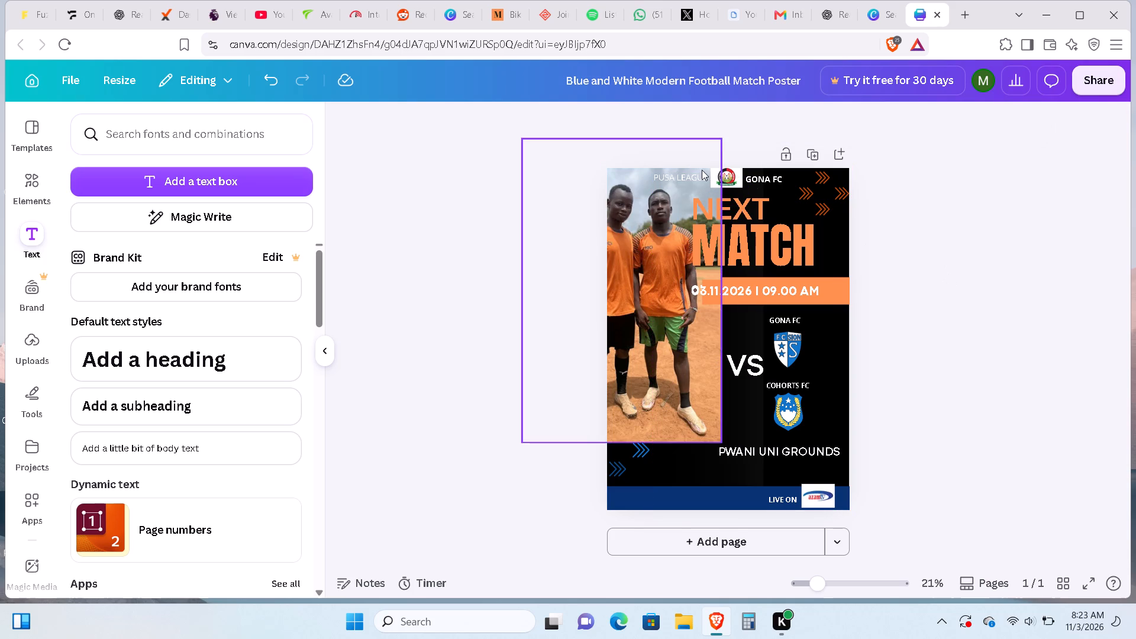
Make the PUSA LEAGUE text bold and change its colour to black #000000.
{"action": "left_click", "coordinate": [692, 176]}
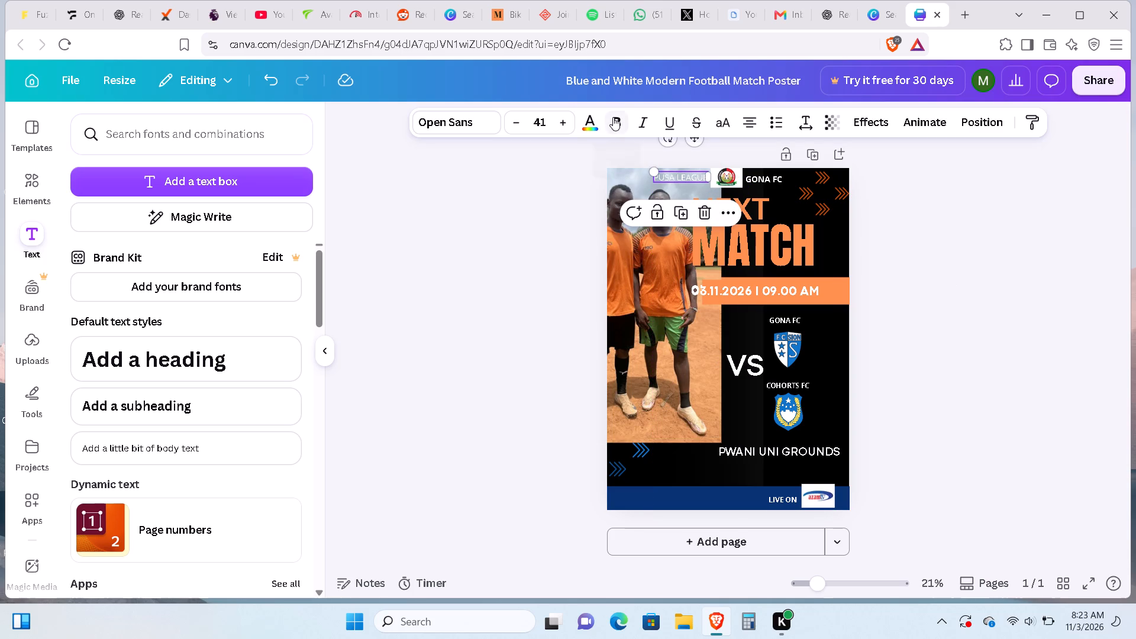
{"action": "left_click", "coordinate": [614, 117]}
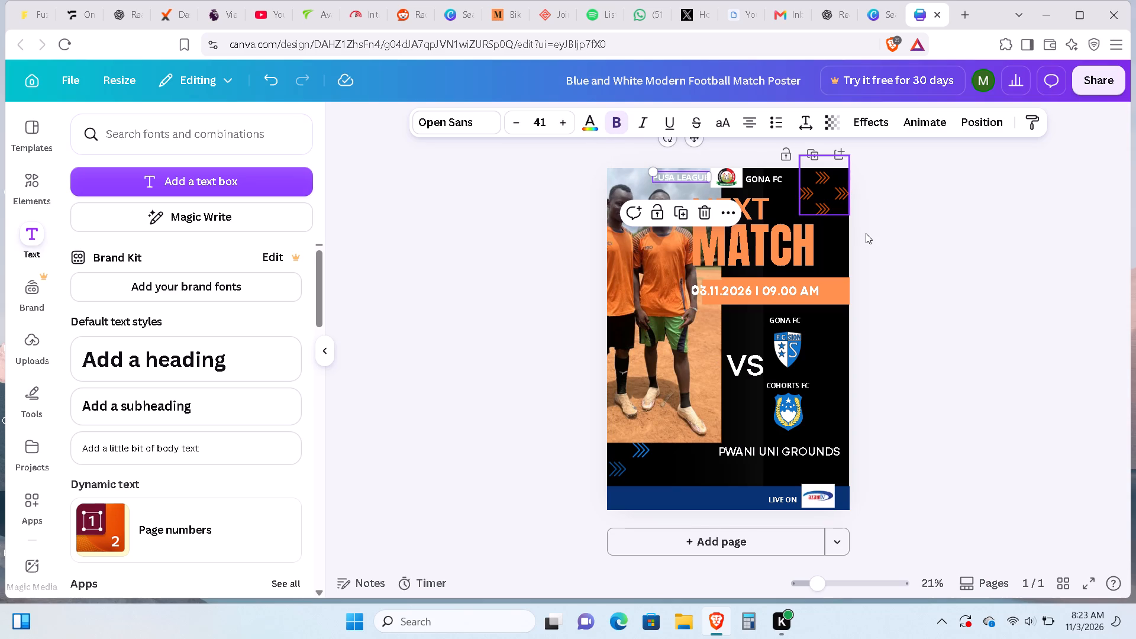
{"action": "left_click", "coordinate": [973, 277]}
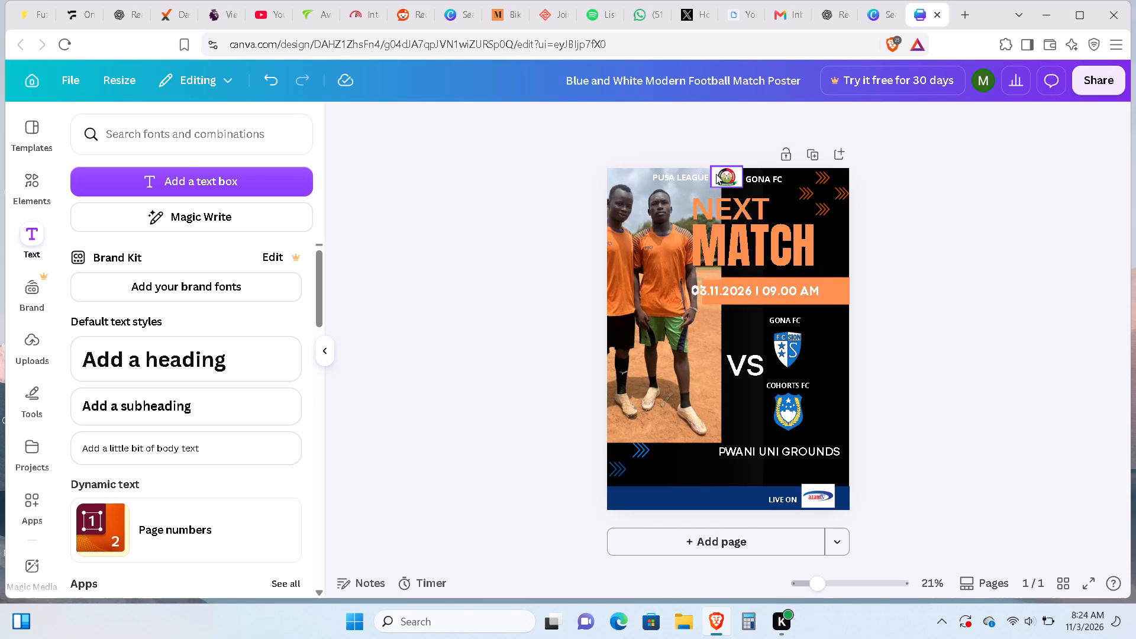
{"action": "left_click", "coordinate": [701, 176]}
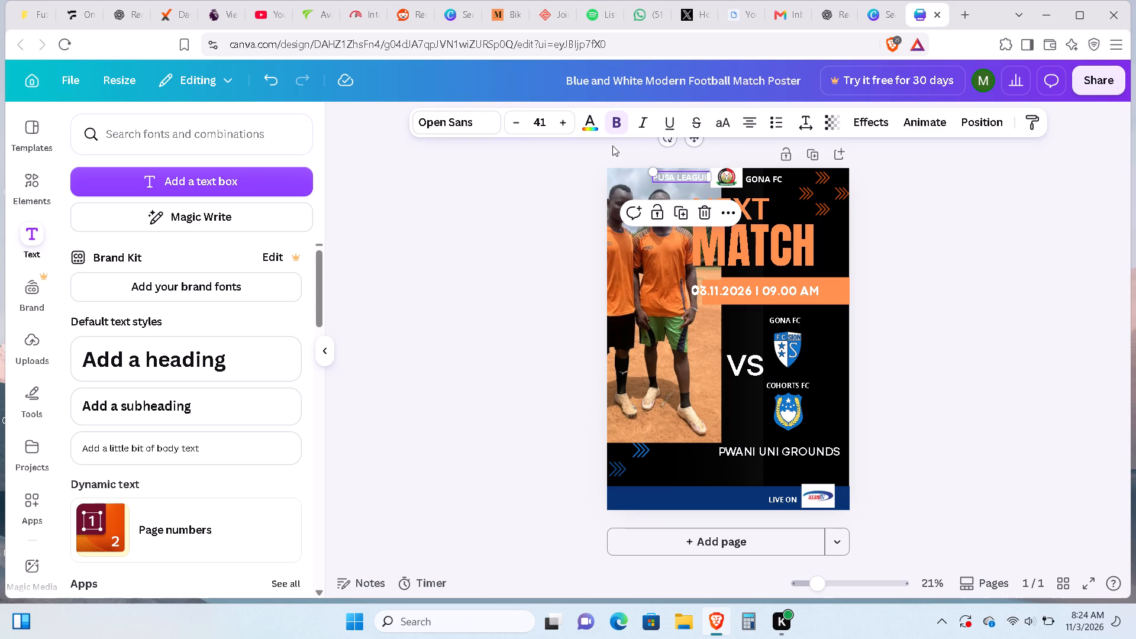
{"action": "left_click", "coordinate": [594, 122]}
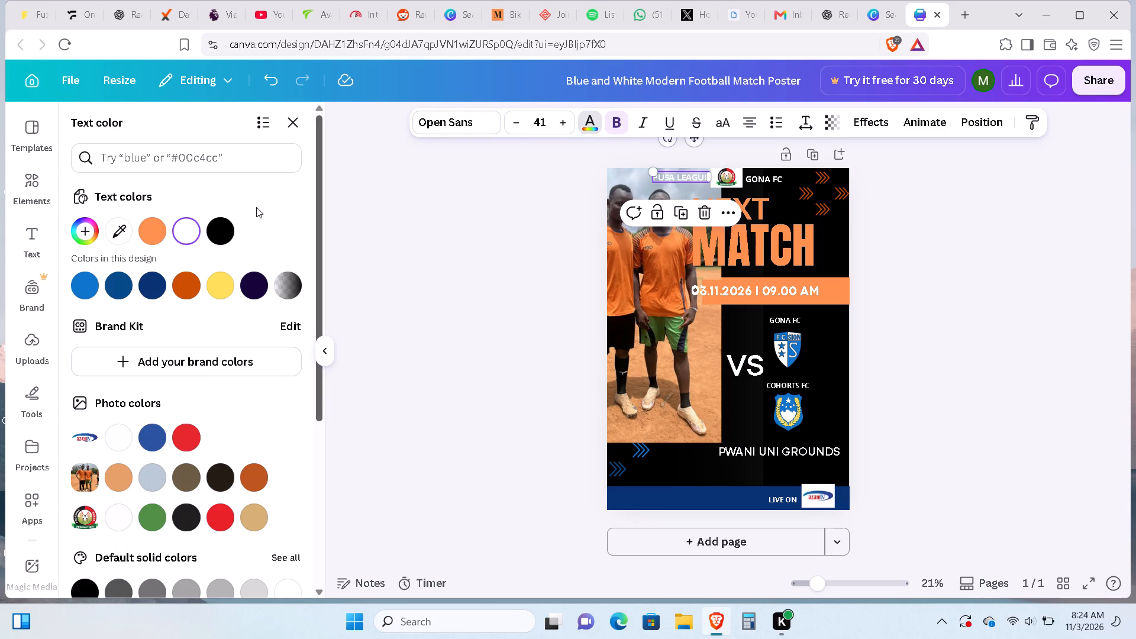
{"action": "left_click", "coordinate": [226, 227]}
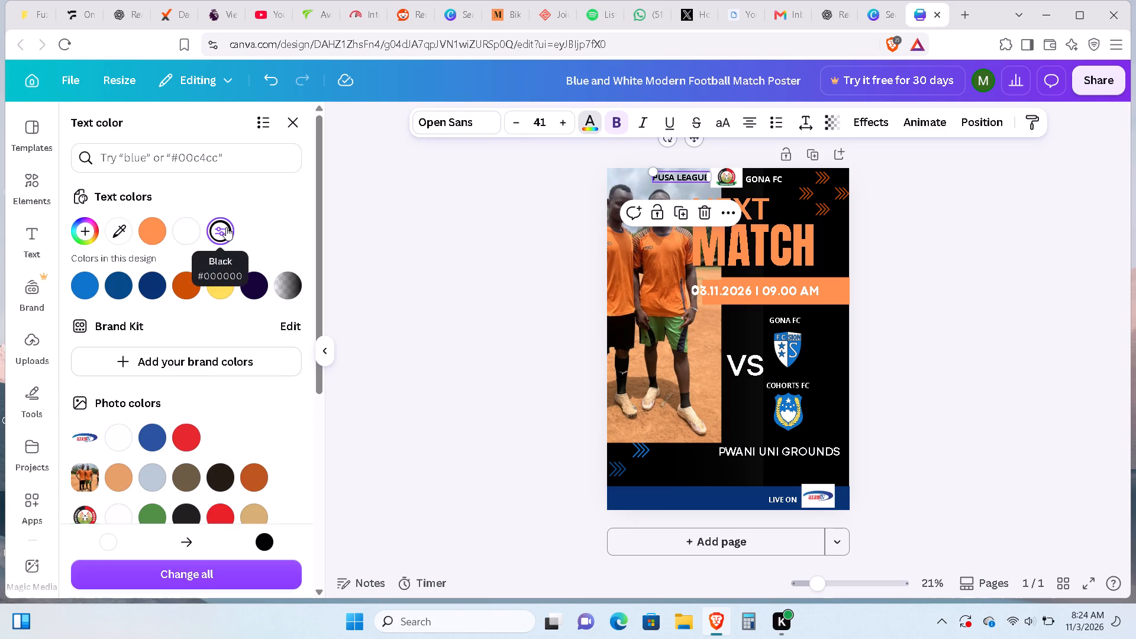
{"action": "left_click", "coordinate": [964, 344]}
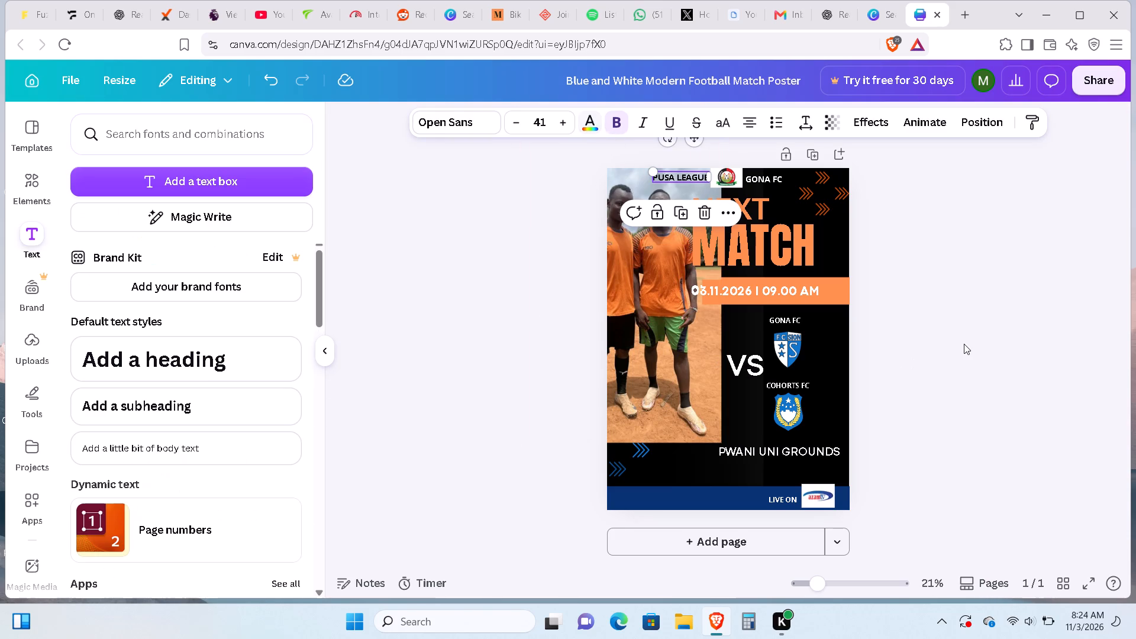
{"action": "left_click", "coordinate": [964, 344]}
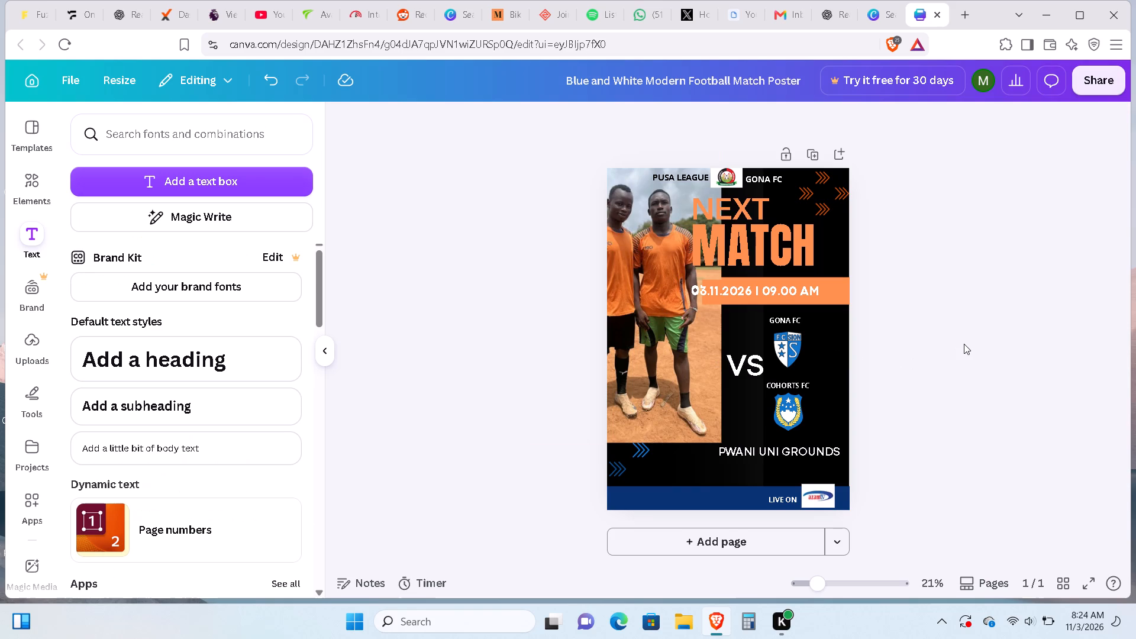
Resize the orange bar behind the date so it spans from the start of the date text to the poster's edge.
{"action": "left_click", "coordinate": [838, 282]}
{"action": "left_click", "coordinate": [836, 283]}
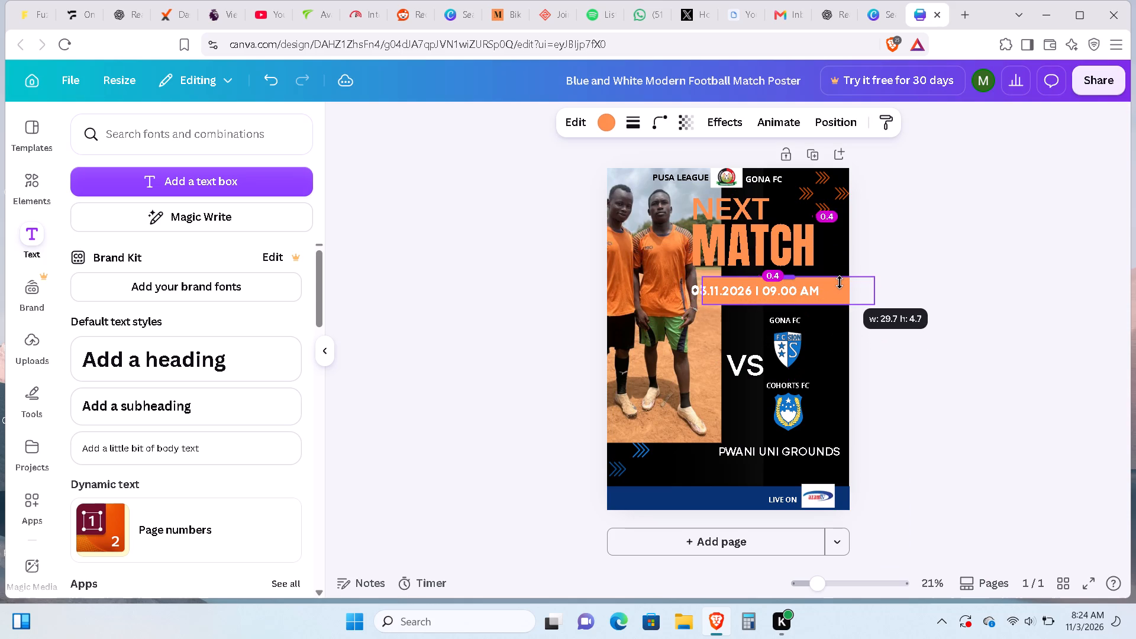
{"action": "left_click", "coordinate": [967, 336]}
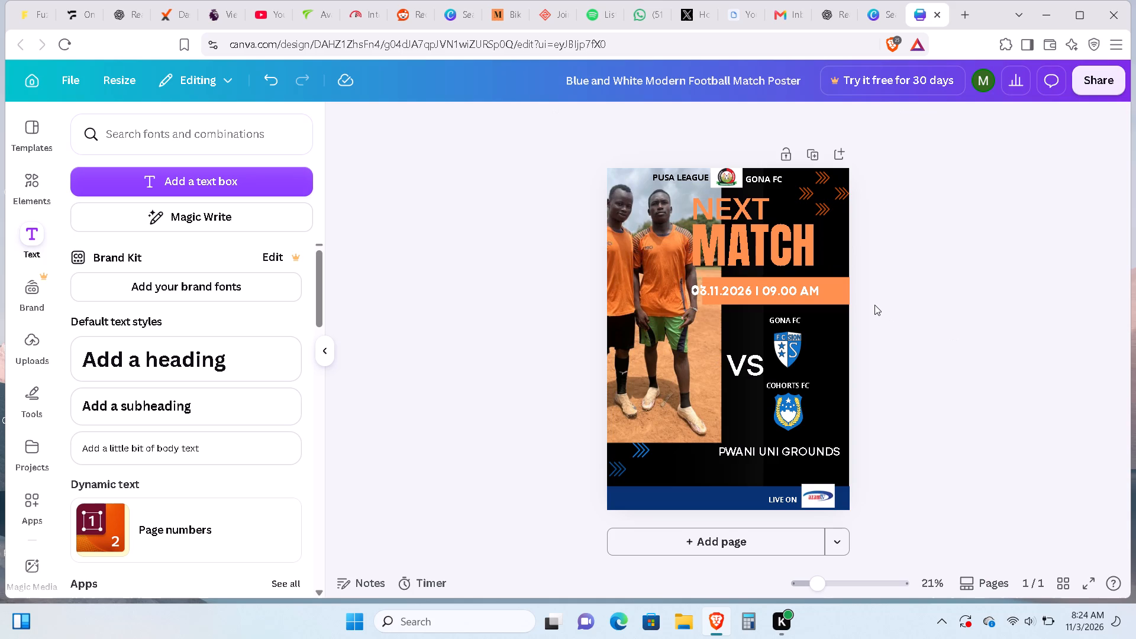
{"action": "left_click", "coordinate": [836, 292]}
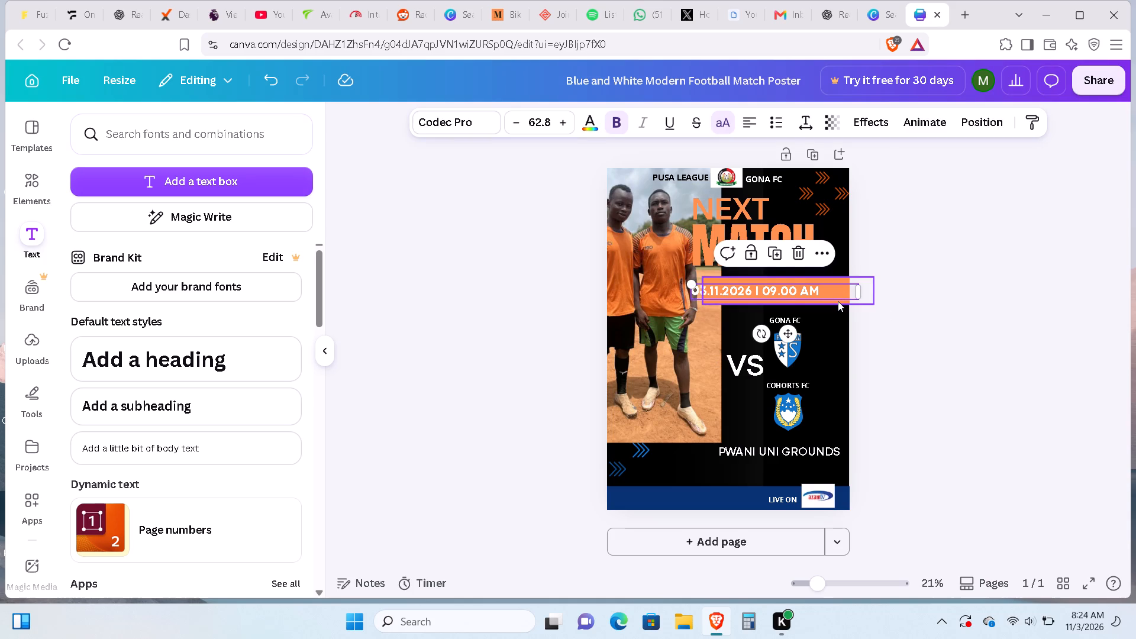
{"action": "left_click", "coordinate": [838, 301]}
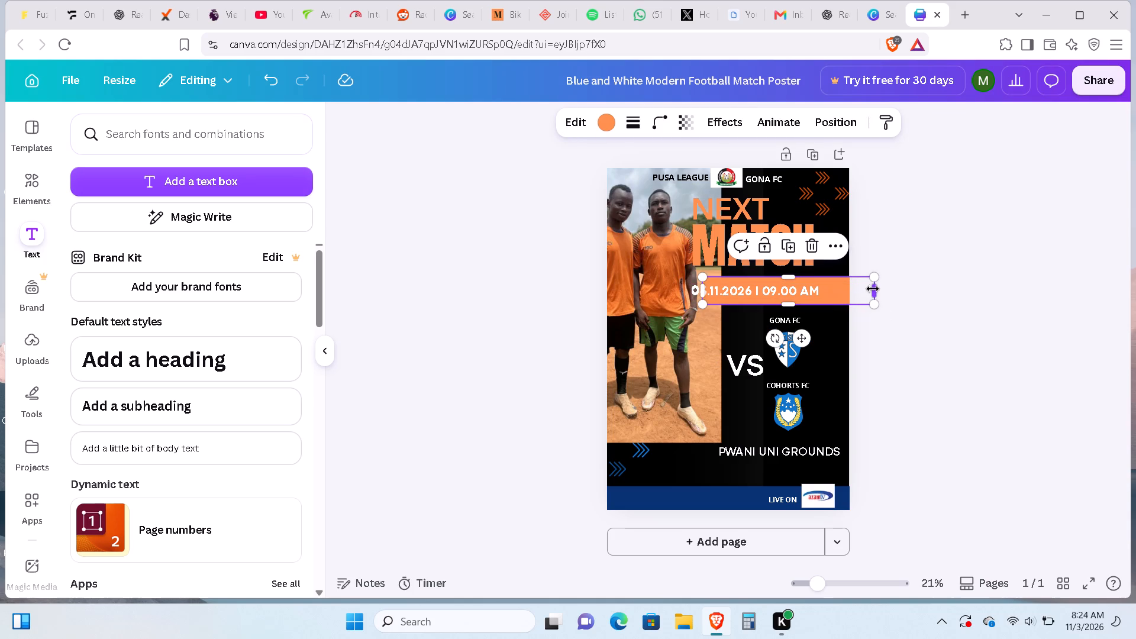
{"action": "left_click_drag", "start_coordinate": [873, 288], "coordinate": [846, 290]}
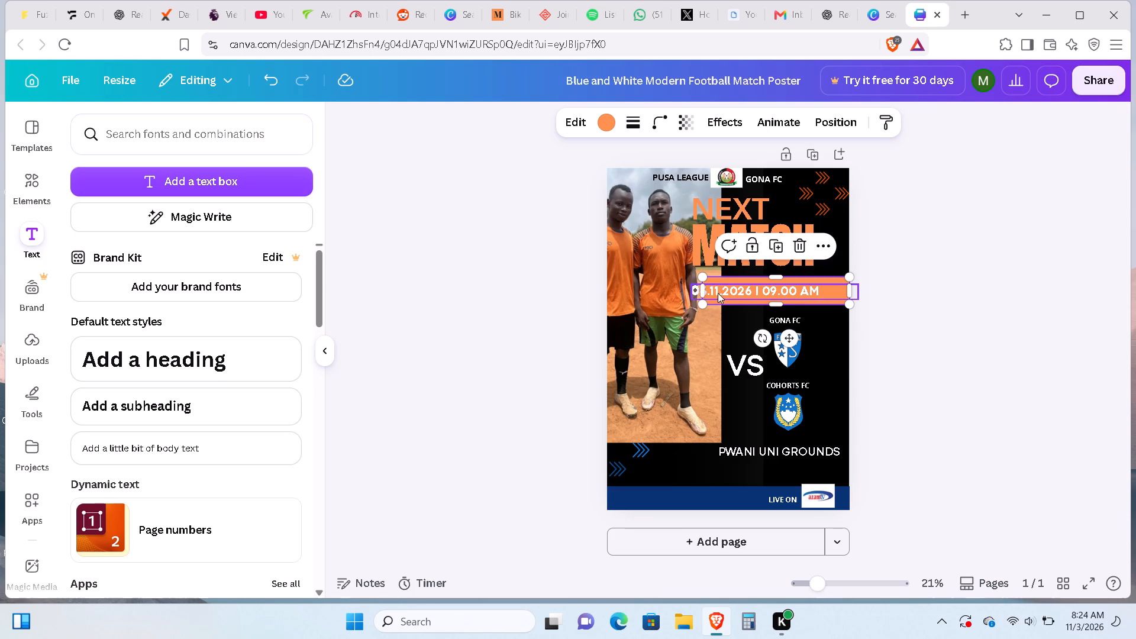
{"action": "left_click_drag", "start_coordinate": [701, 291], "coordinate": [694, 292]}
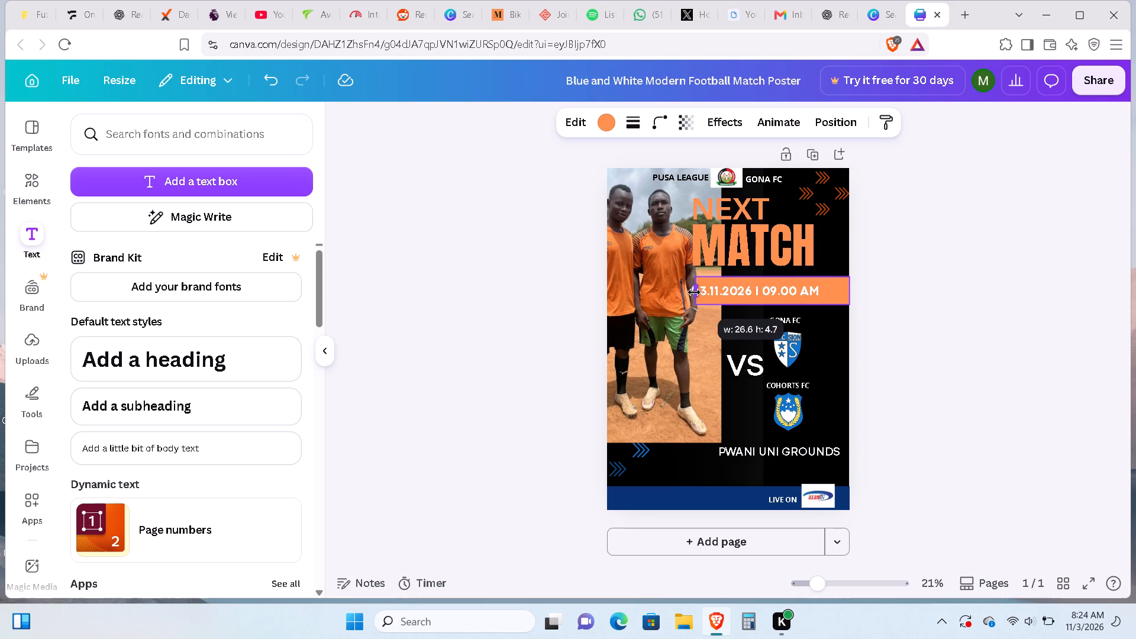
{"action": "left_click_drag", "start_coordinate": [694, 292], "coordinate": [691, 293]}
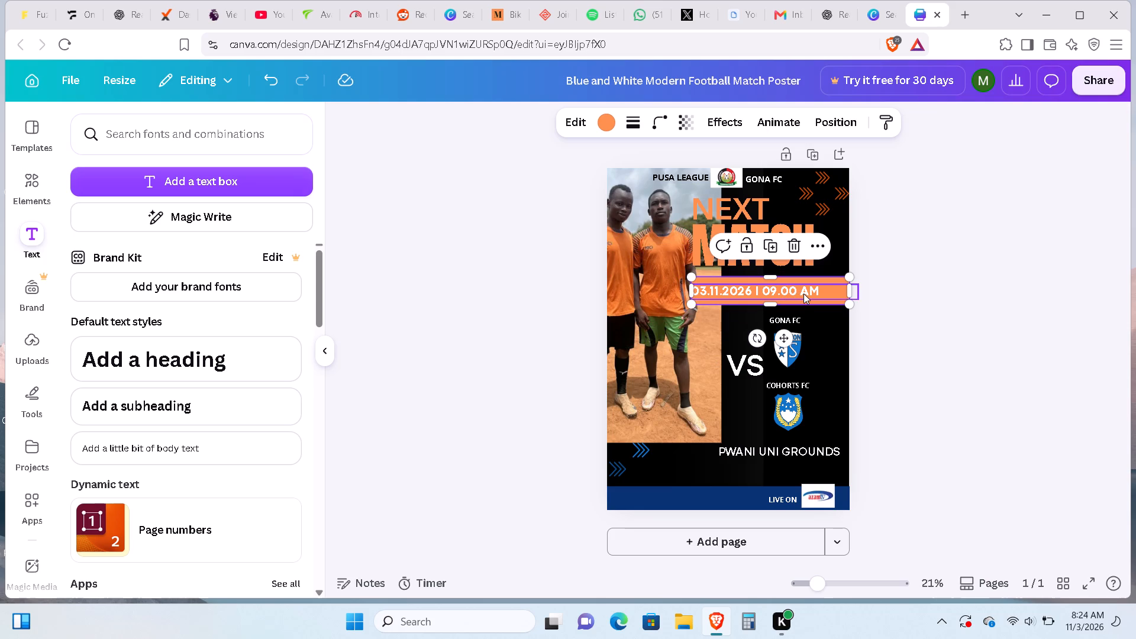
Move the orange bar from the date line down to just below PWANI UNI GROUNDS, above the blue footer strip.
{"action": "left_click", "coordinate": [777, 250]}
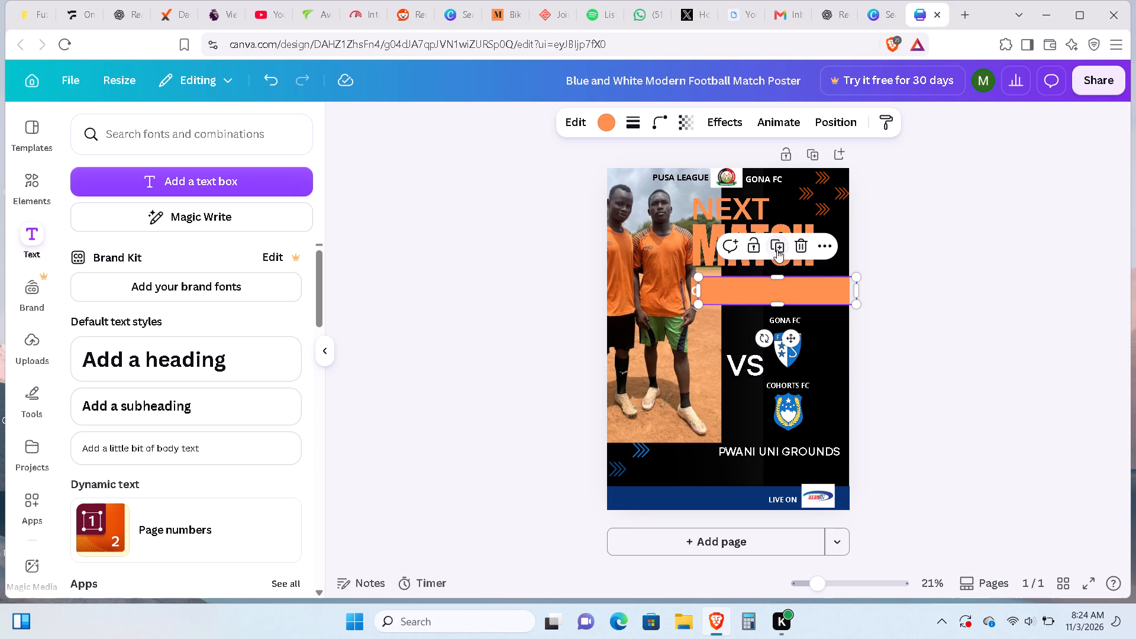
{"action": "left_click", "coordinate": [799, 249]}
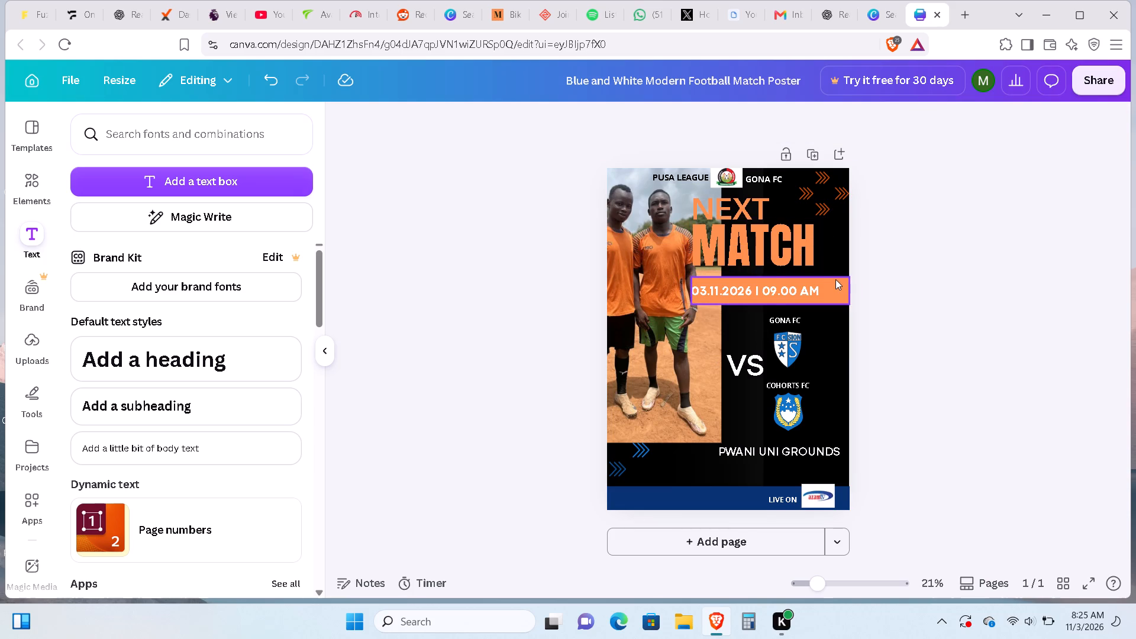
{"action": "left_click_drag", "start_coordinate": [835, 279], "coordinate": [835, 298]}
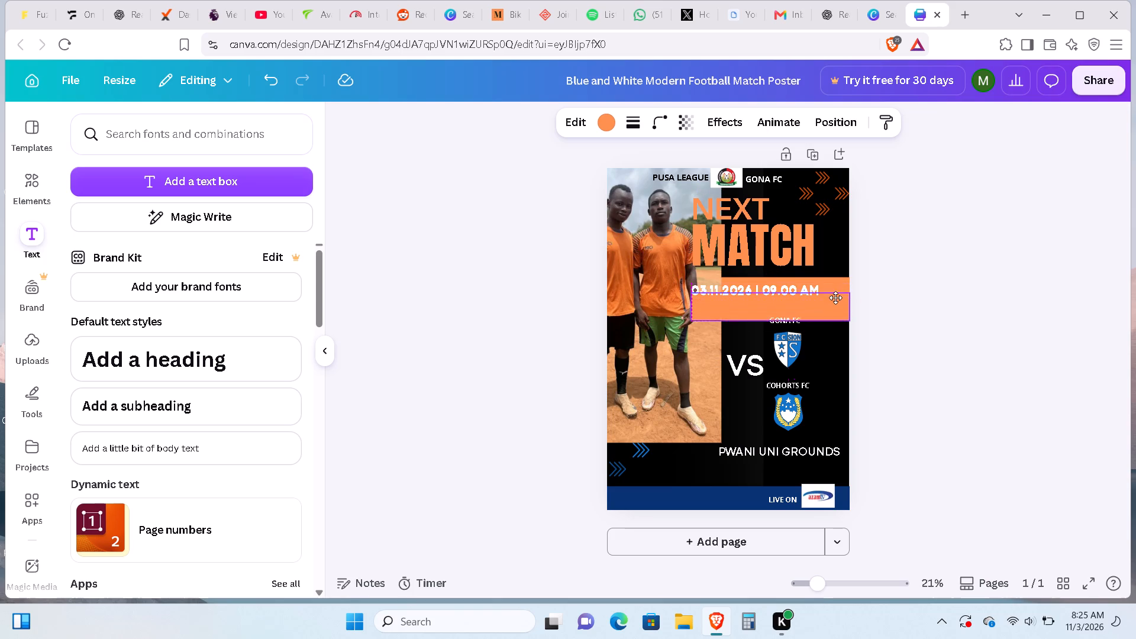
{"action": "left_click_drag", "start_coordinate": [835, 298], "coordinate": [836, 448]}
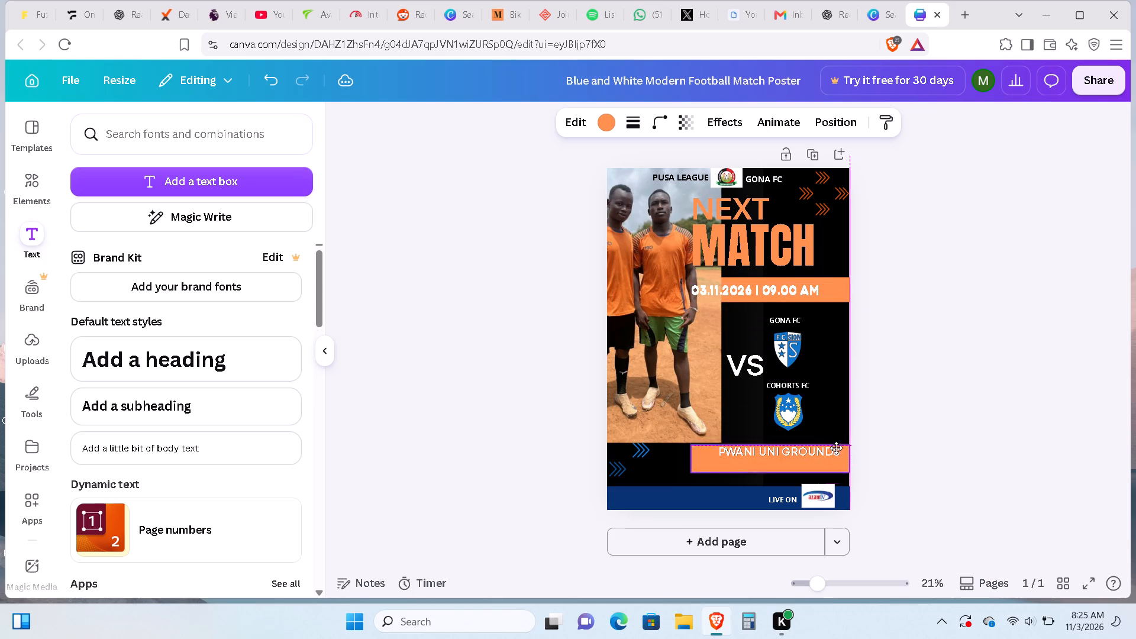
{"action": "left_click_drag", "start_coordinate": [836, 448], "coordinate": [836, 460]}
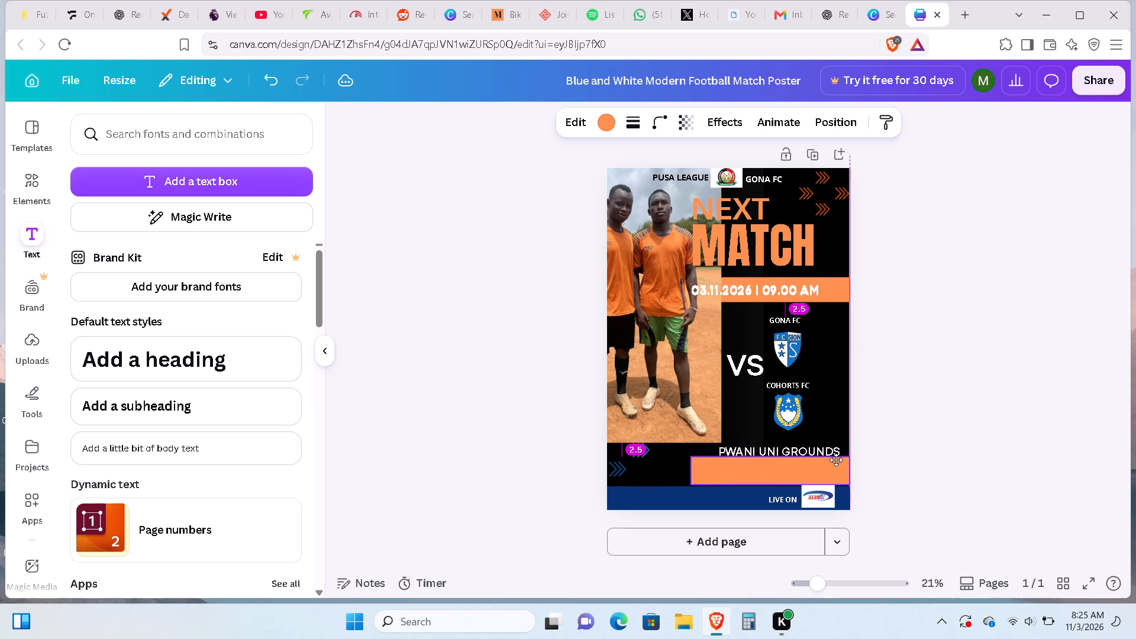
{"action": "left_click_drag", "start_coordinate": [836, 460], "coordinate": [837, 460]}
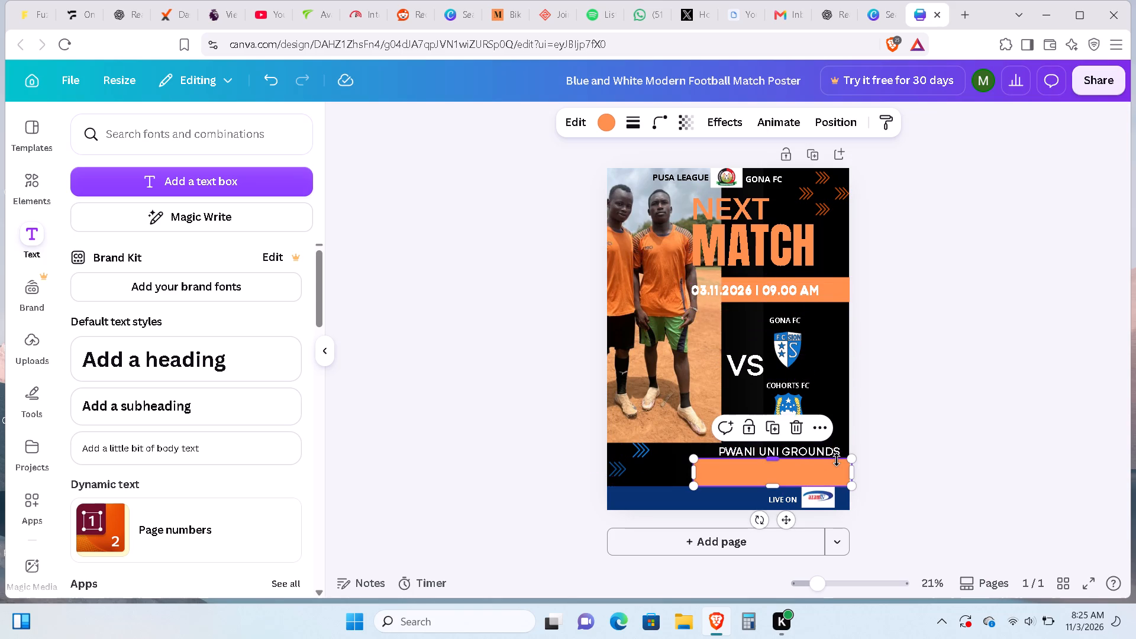
Copy the 03.11.2026 | 09.00 AM text and try to paste it into the orange bar below PWANI UNI GROUNDS.
{"action": "left_click", "coordinate": [794, 290]}
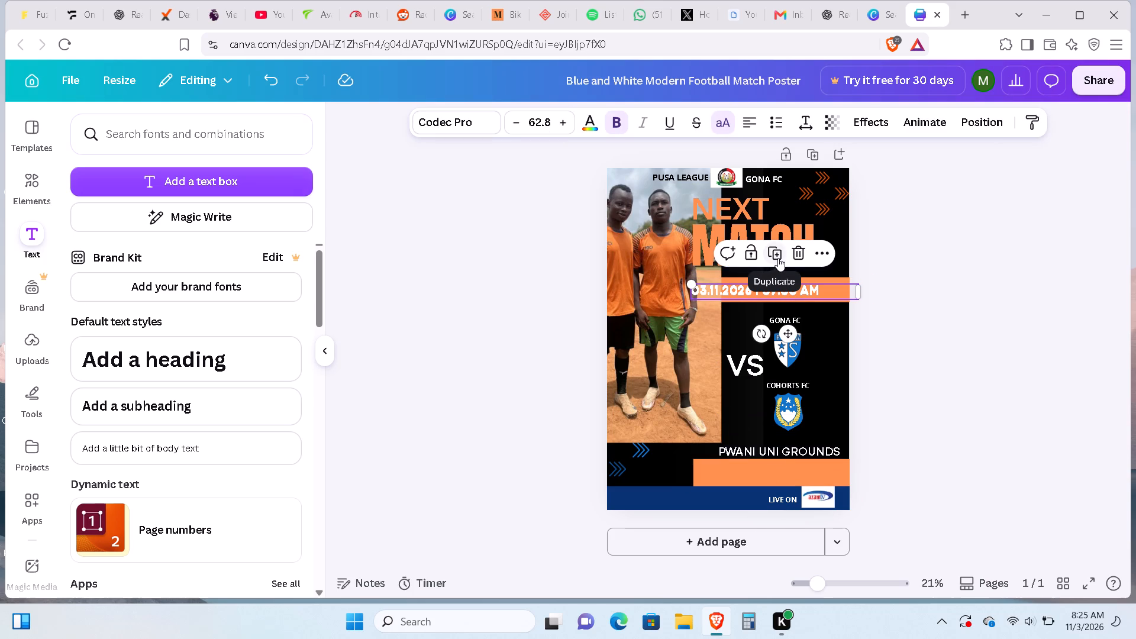
{"action": "left_click", "coordinate": [822, 248]}
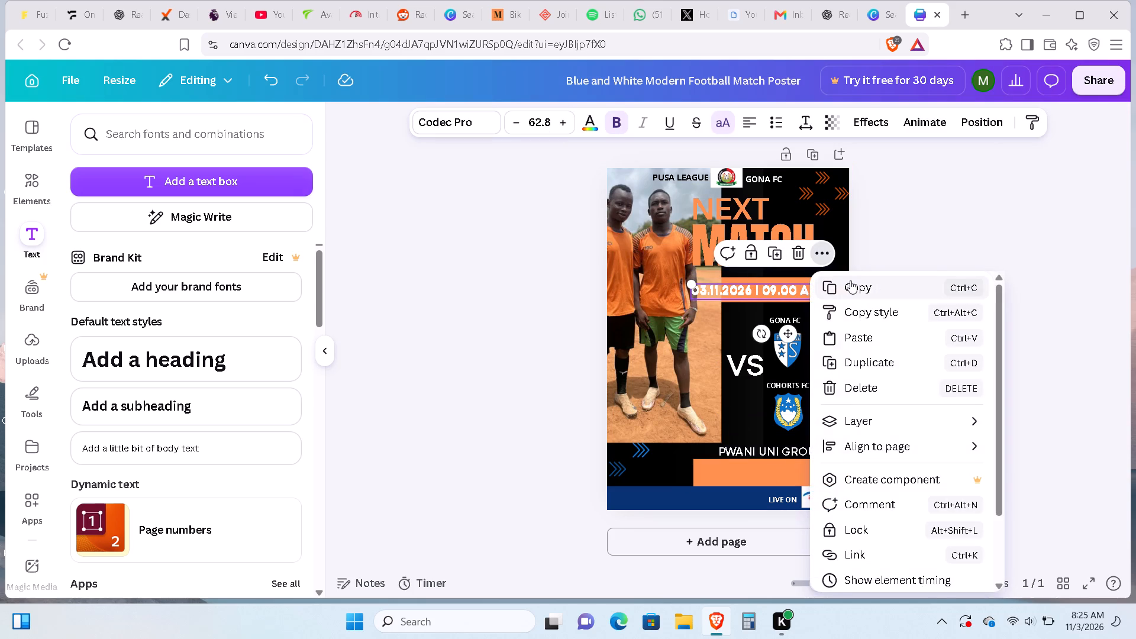
{"action": "left_click", "coordinate": [850, 280]}
{"action": "left_click", "coordinate": [767, 472]}
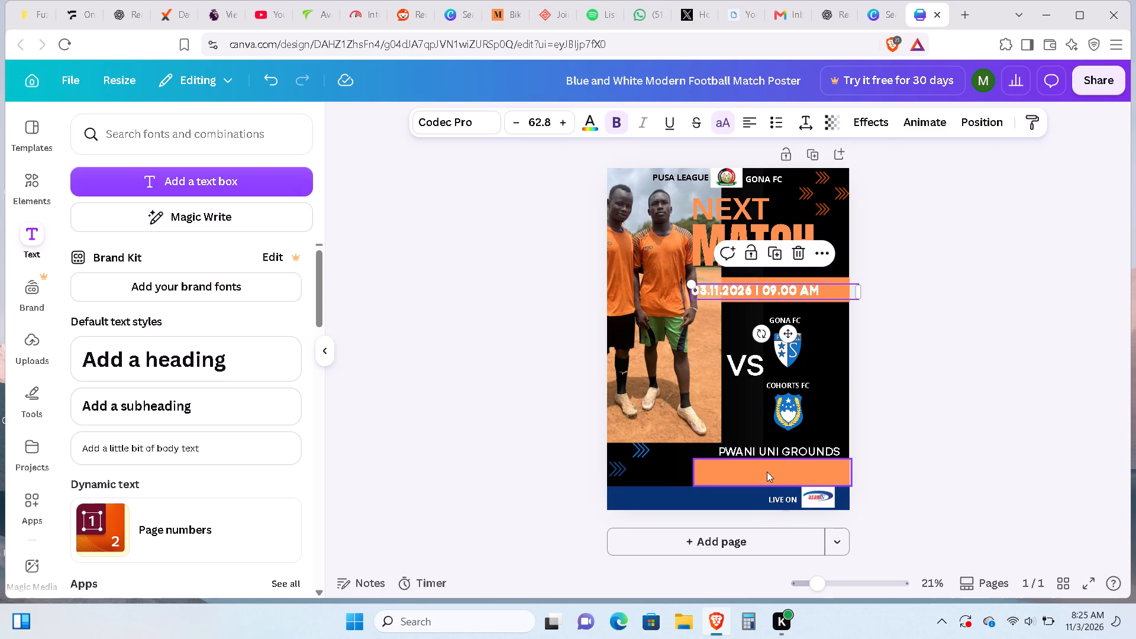
{"action": "key", "text": "ctrl+v"}
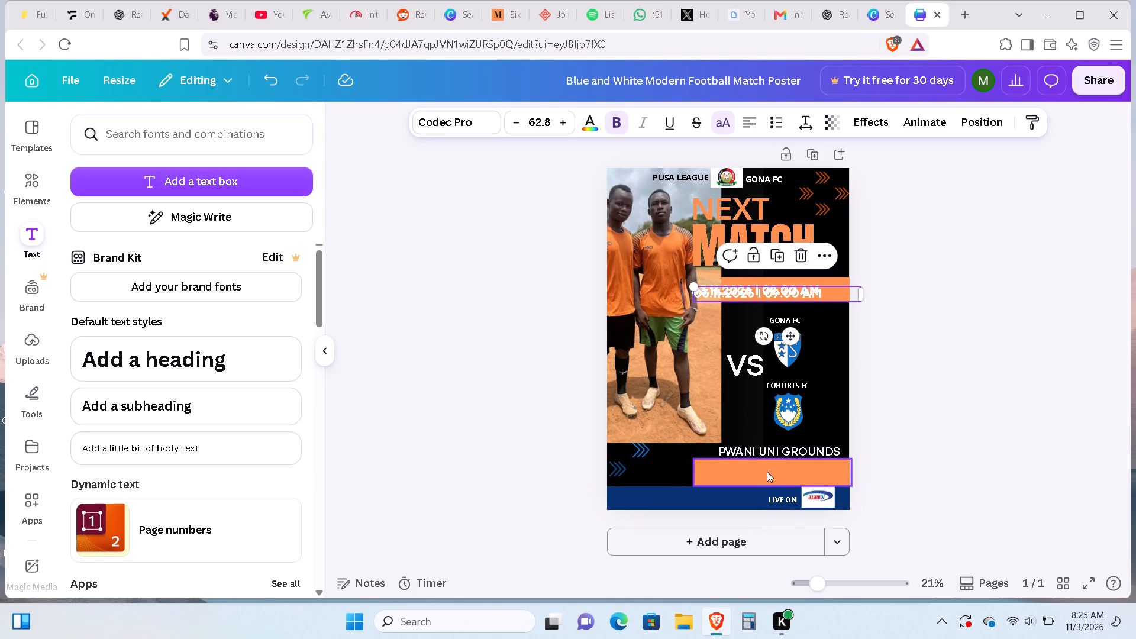
{"action": "left_click", "coordinate": [767, 472]}
{"action": "double_click", "coordinate": [767, 472]}
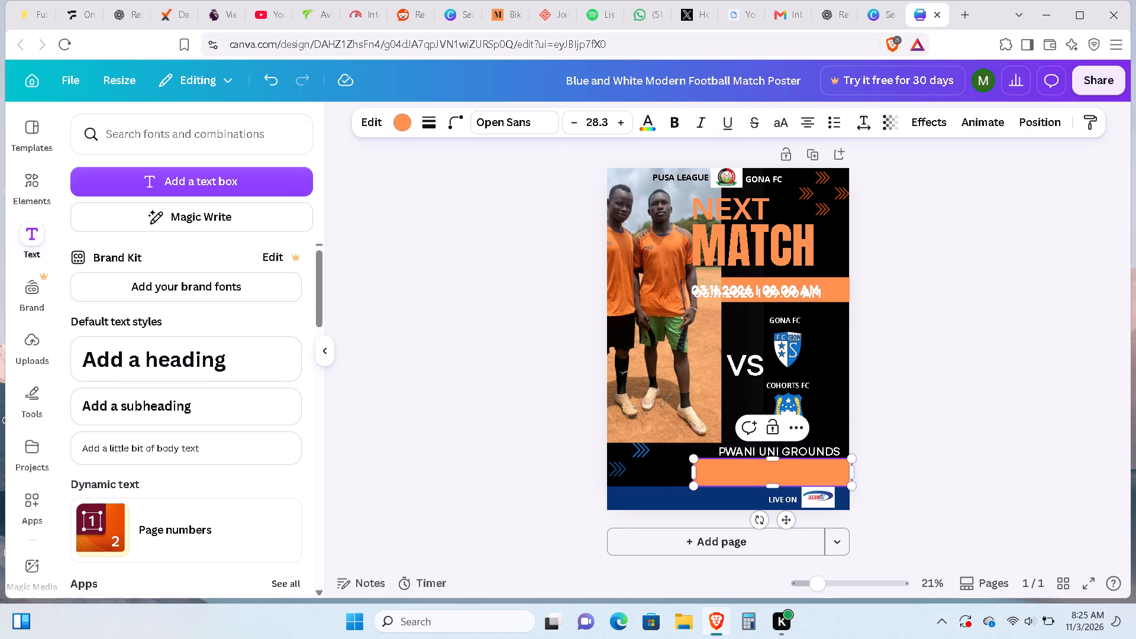
{"action": "double_click", "coordinate": [767, 472]}
{"action": "key", "text": "ctrl+v"}
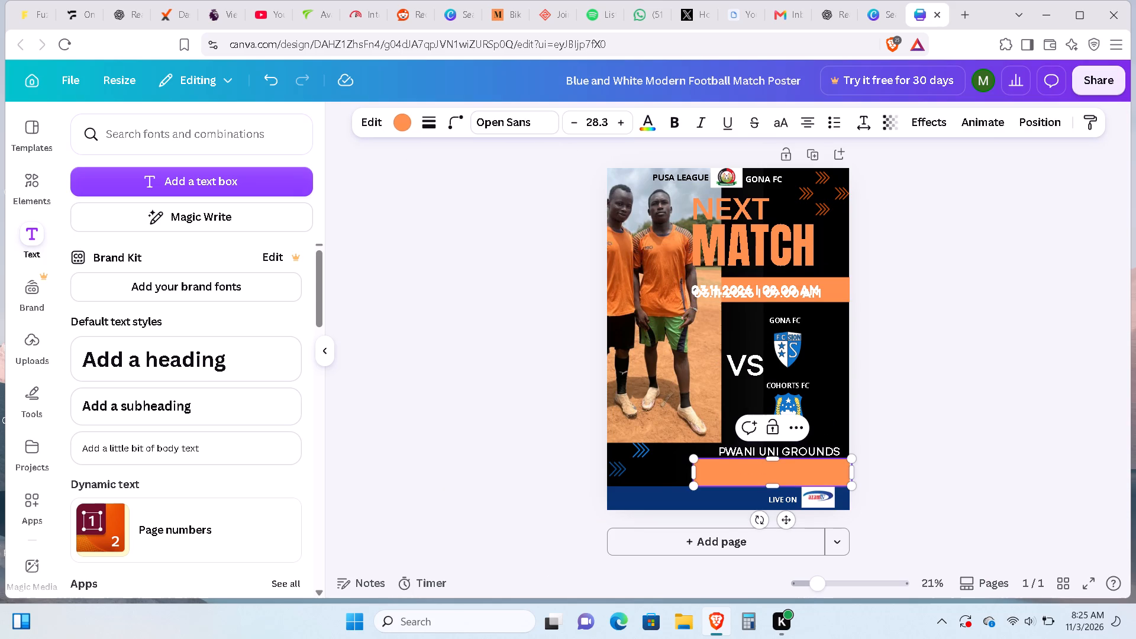